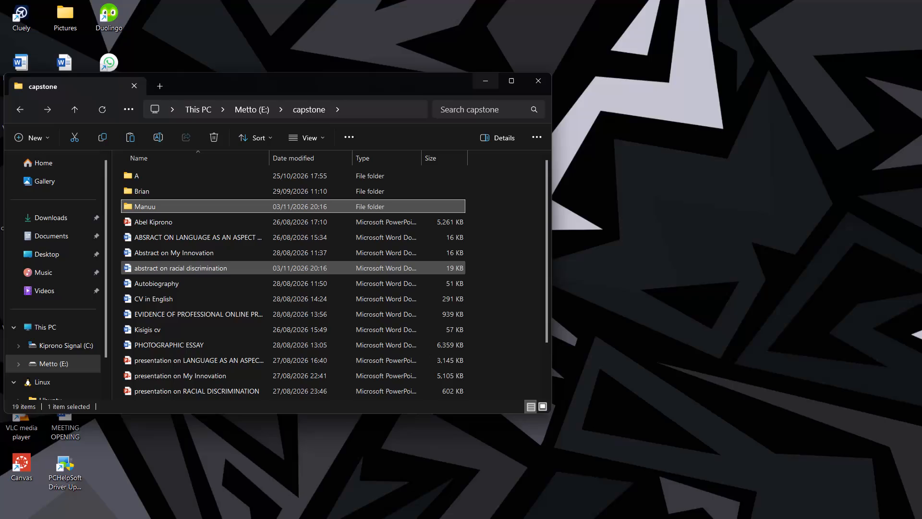
Open the "abstract on racial discrimination" document in the capstone folder and replace the student name on its Name line with the original owner's name.
left_click(205, 267)
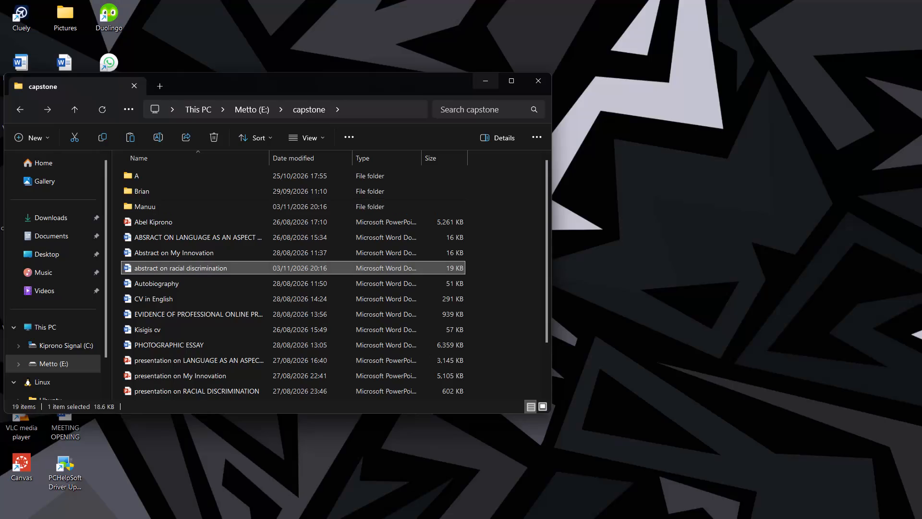
double_click(206, 267)
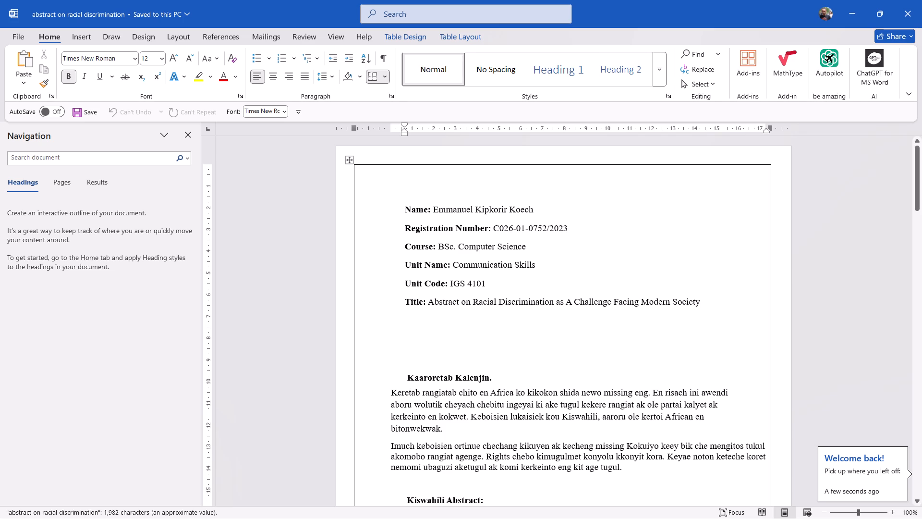
left_click_drag(535, 210, 447, 206)
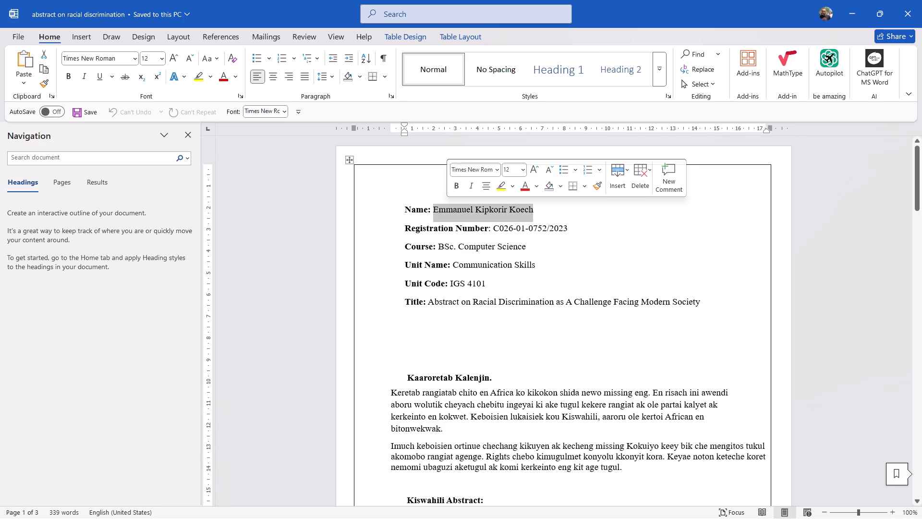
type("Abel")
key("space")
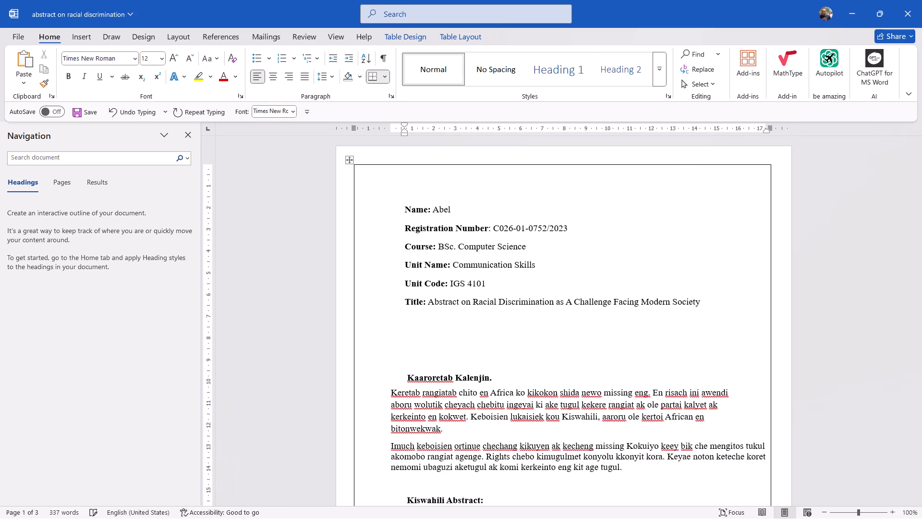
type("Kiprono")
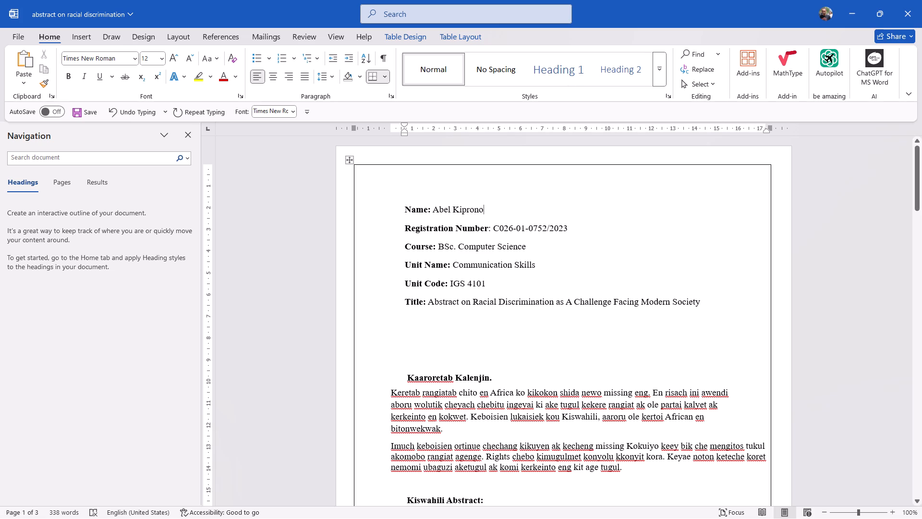
Replace the four-digit middle part of the Registration Number with the original owner's digits, then save and close the abstract.
triple_click(543, 225)
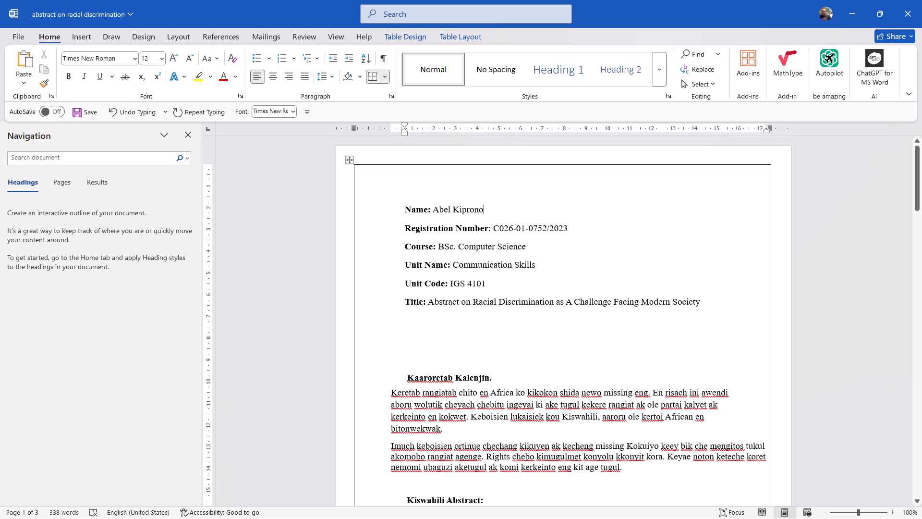
left_click(543, 225)
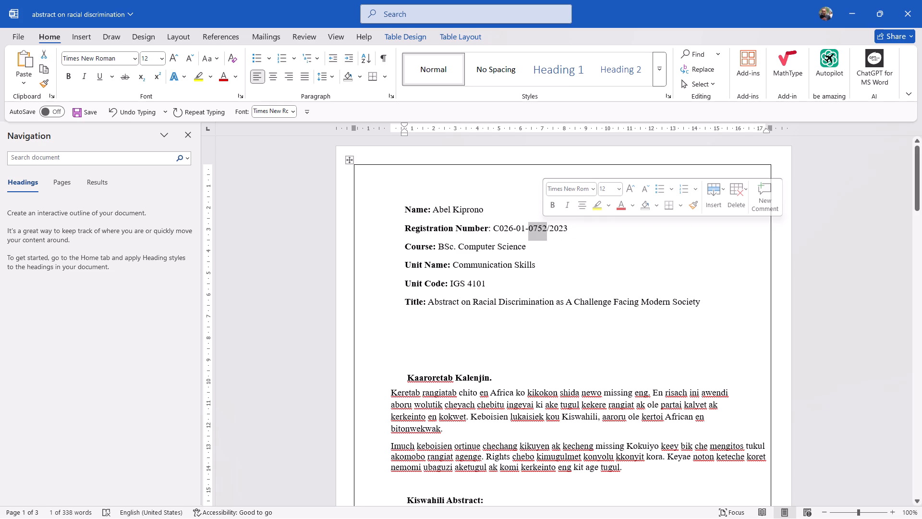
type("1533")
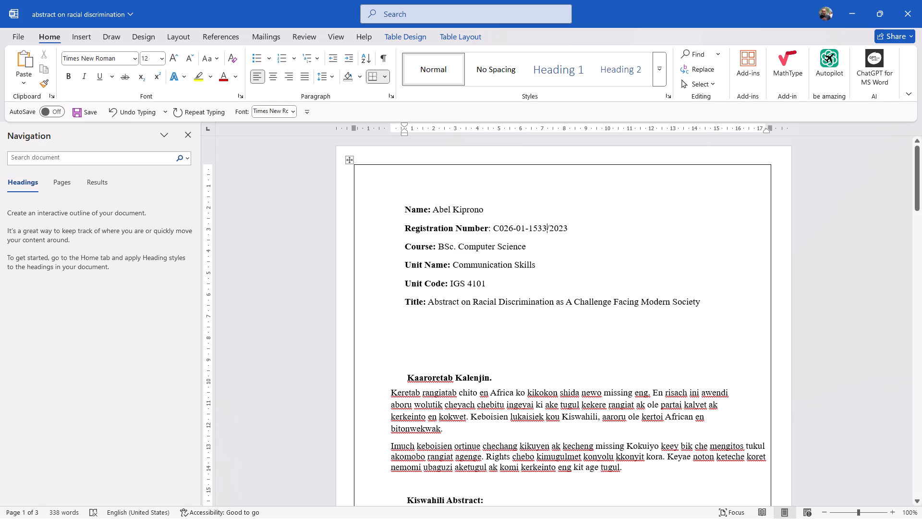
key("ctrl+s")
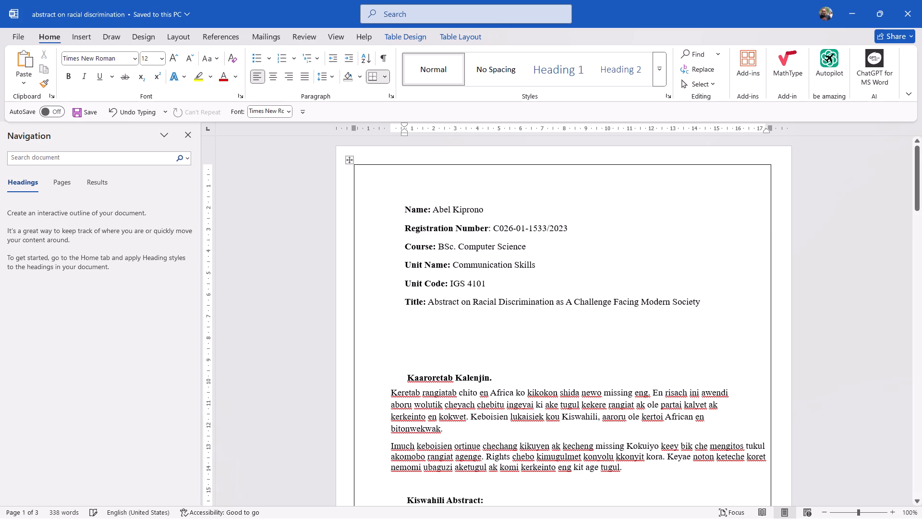
scroll(567, 272, "down", 9)
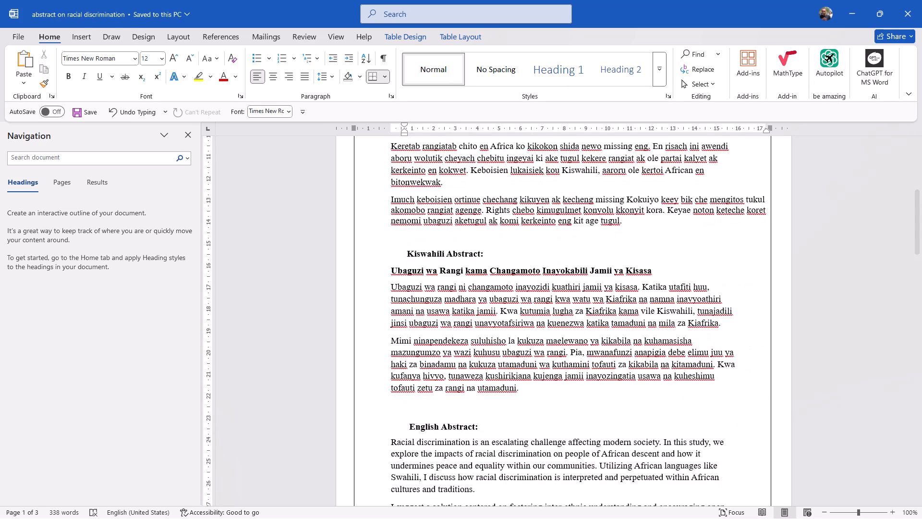
left_click(921, 0)
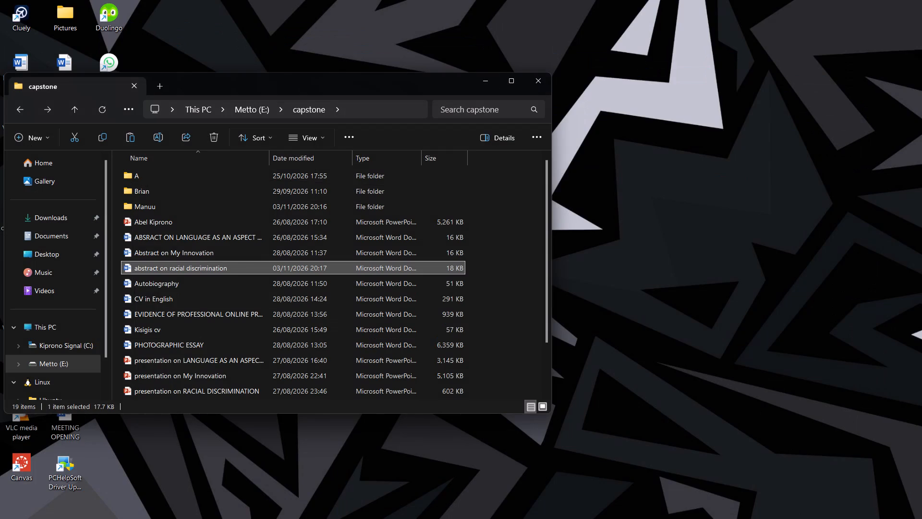
Copy the Autobiography document from the capstone folder into the Manuu subfolder.
left_click(185, 288)
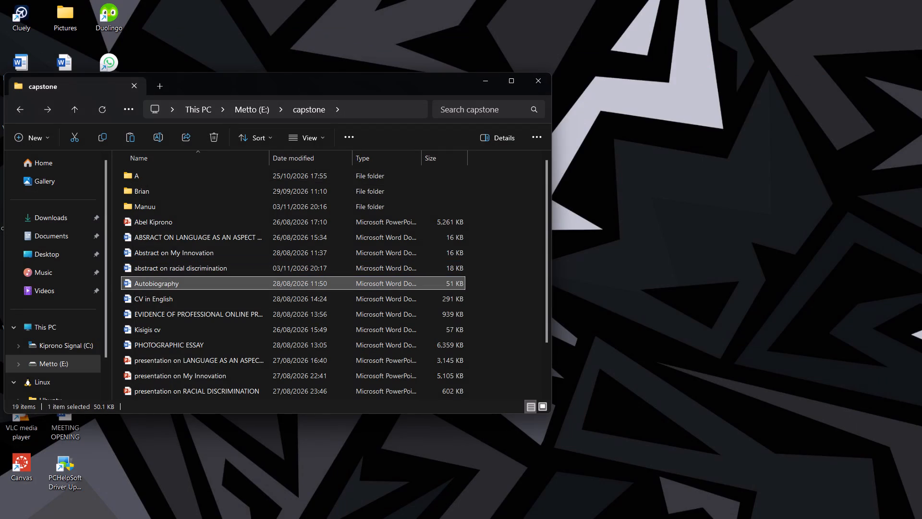
left_click(95, 132)
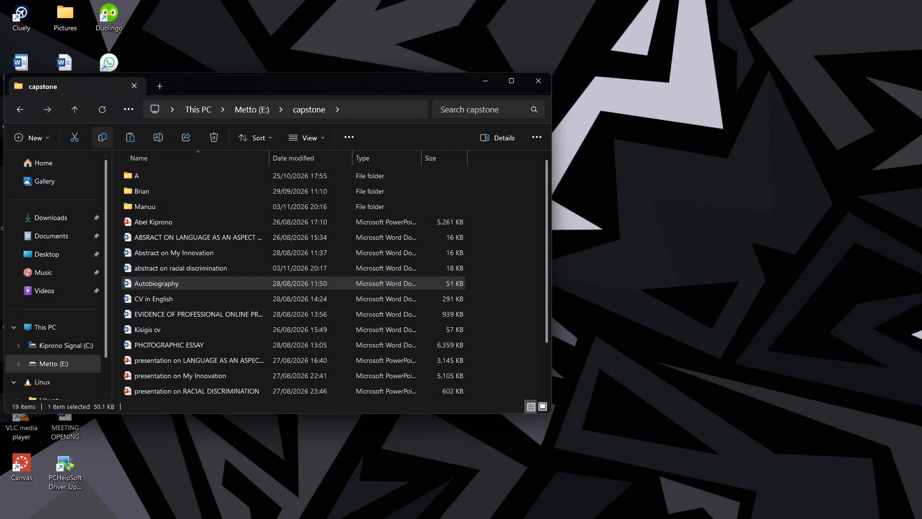
triple_click(158, 211)
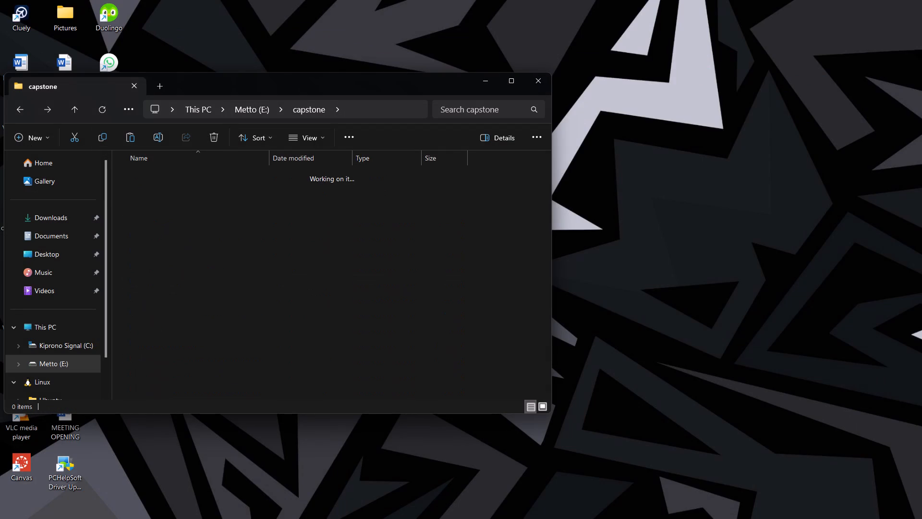
key("ctrl+v")
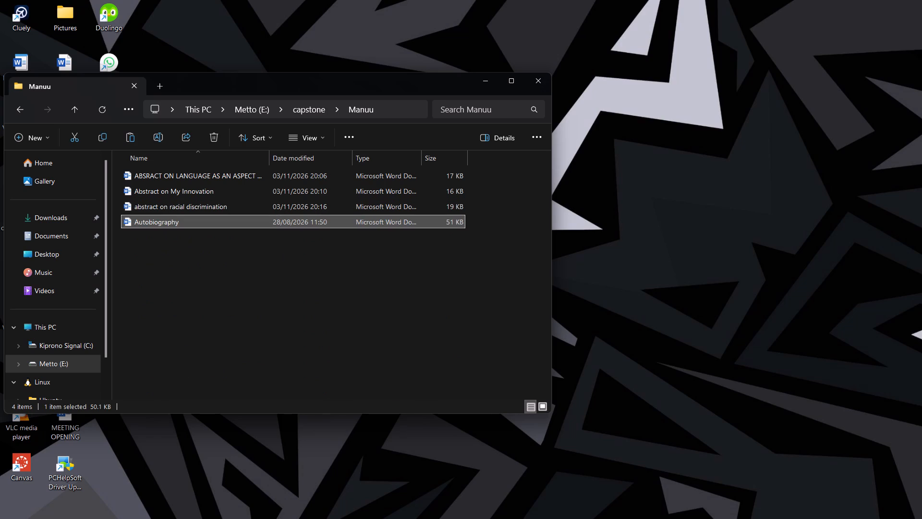
Open the Autobiography copy in the Manuu folder and replace the cover page's NAME entry with the second student's full name.
double_click(221, 221)
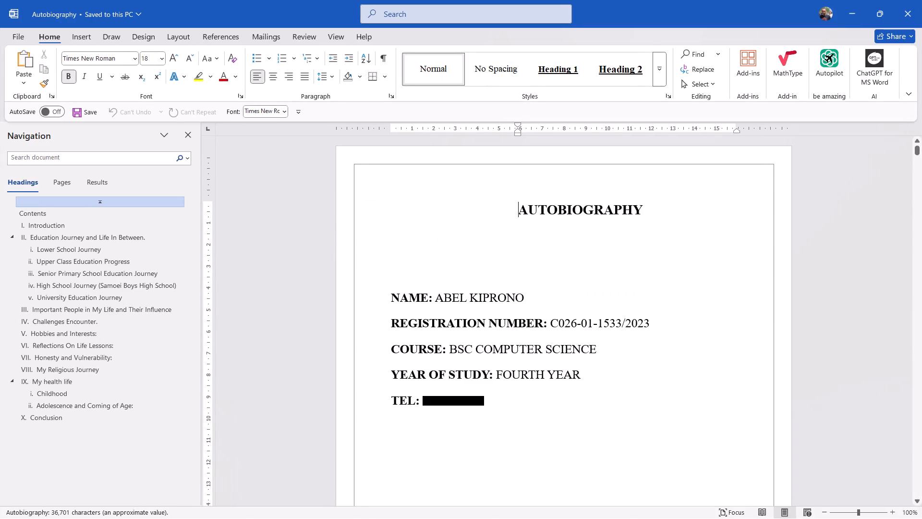
left_click(851, 14)
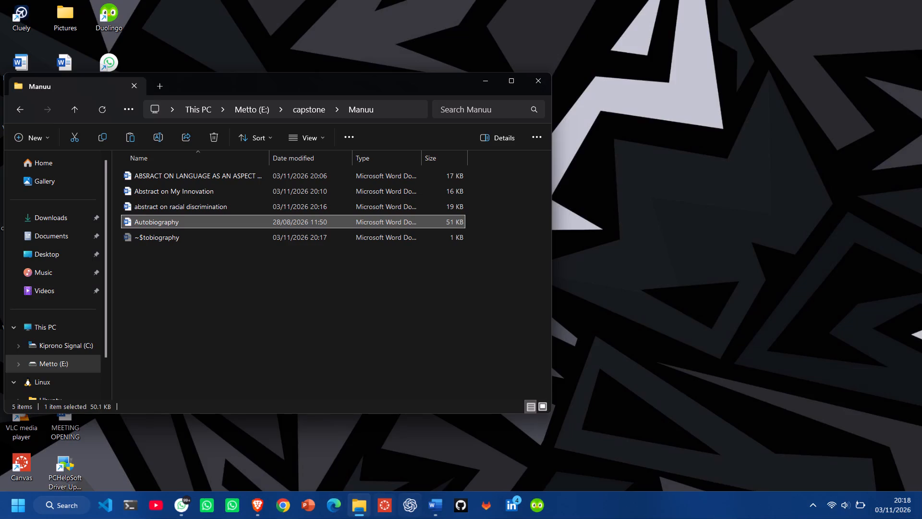
left_click(427, 509)
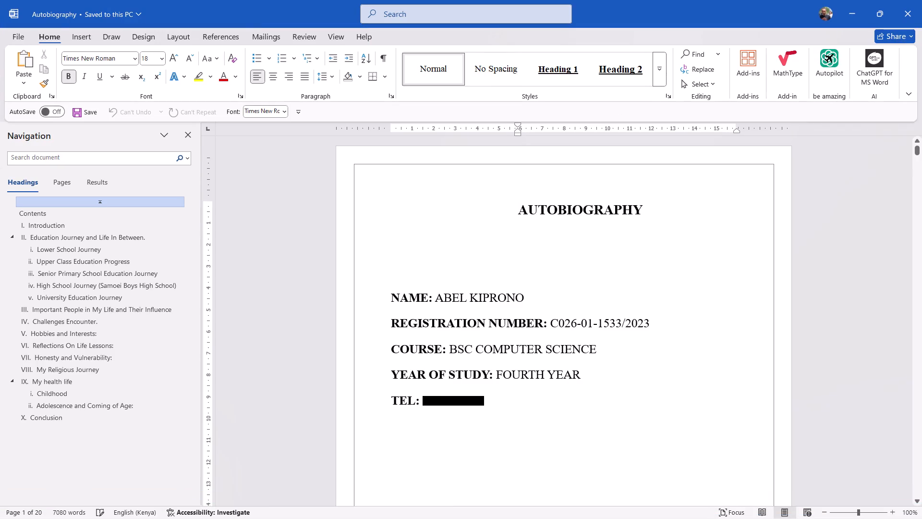
left_click_drag(528, 299, 444, 303)
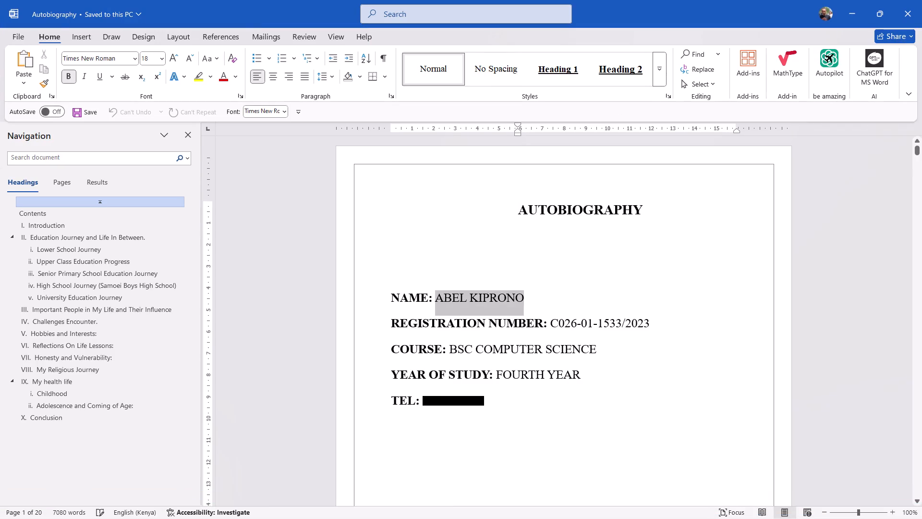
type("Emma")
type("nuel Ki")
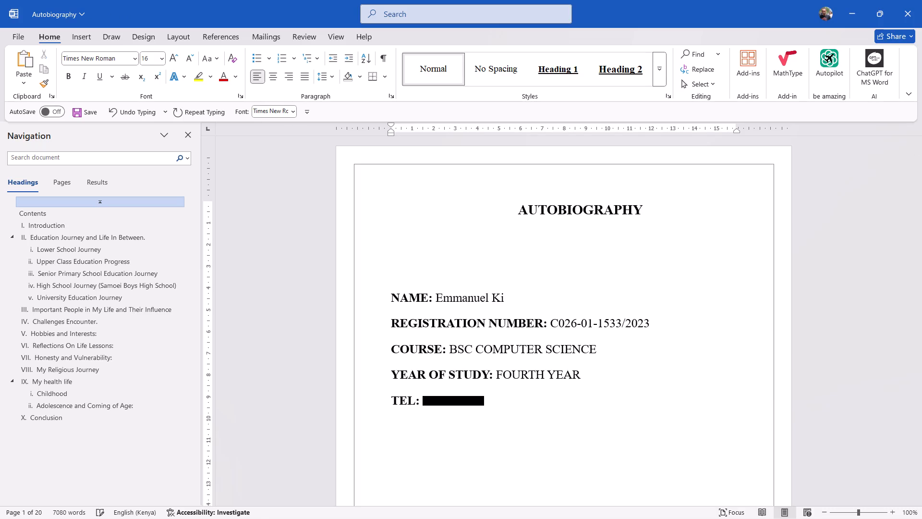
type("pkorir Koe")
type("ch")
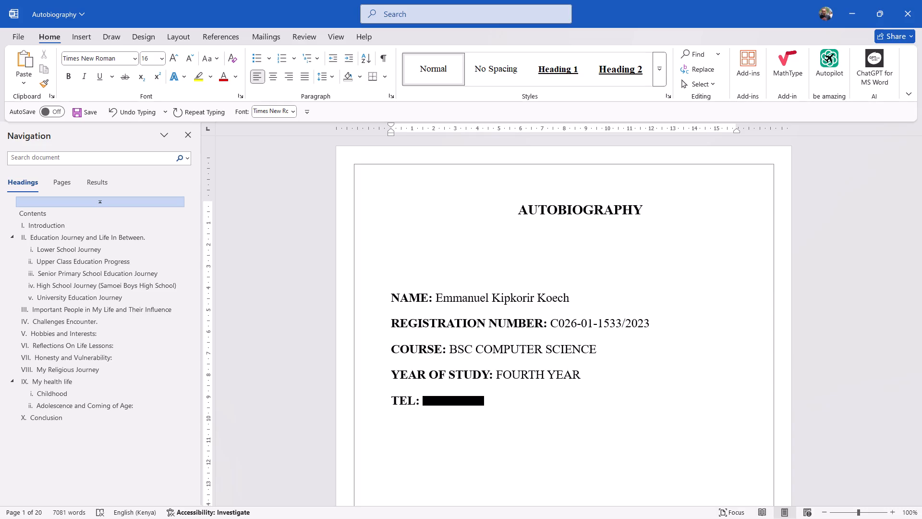
Replace the four-digit part of the cover page's REGISTRATION NUMBER with the second student's digits.
left_click(613, 325)
double_click(611, 323)
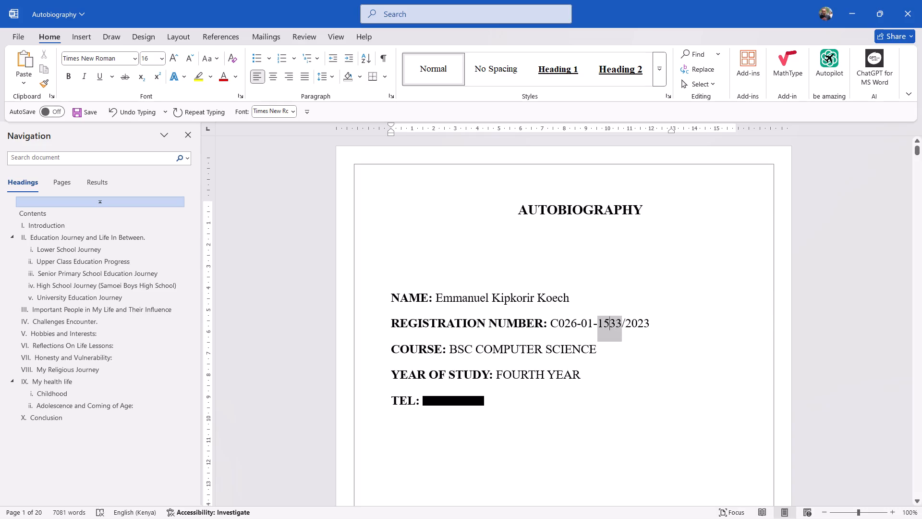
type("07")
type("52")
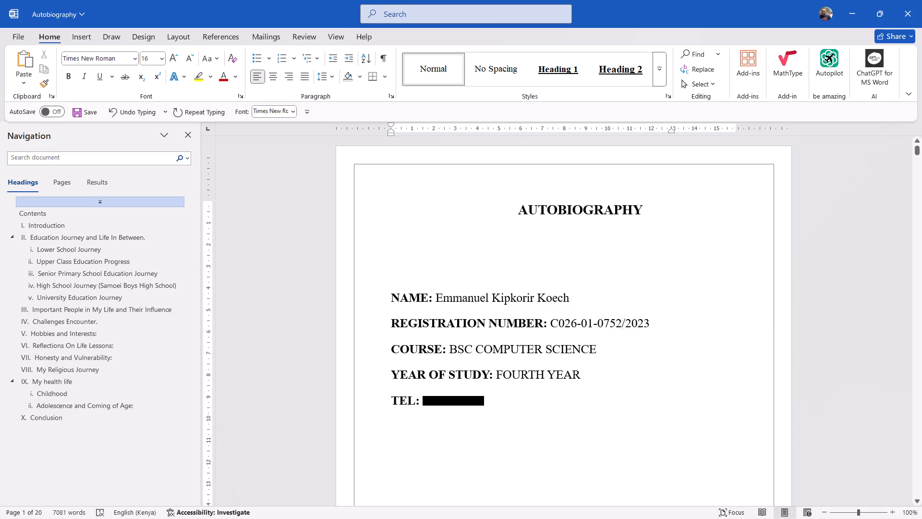
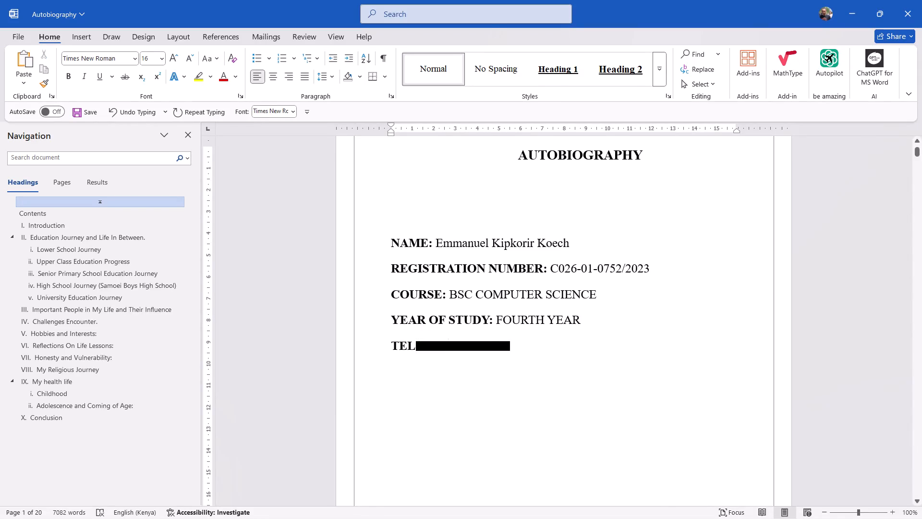
Delete one character from the number in the cover page's TEL line.
left_click(471, 346)
key("BackSpace")
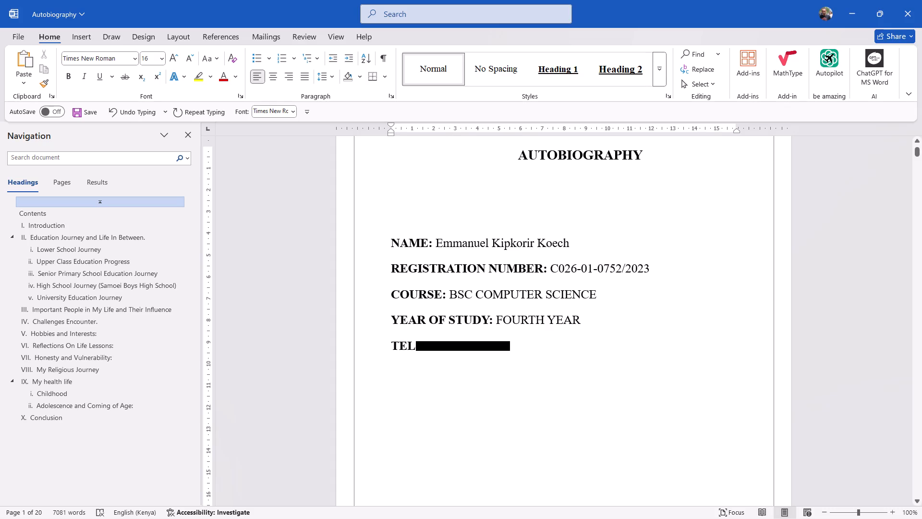
Look through the rest of the cover page and the table of contents, down to the start of the Introduction section.
scroll(475, 282, "down", 15)
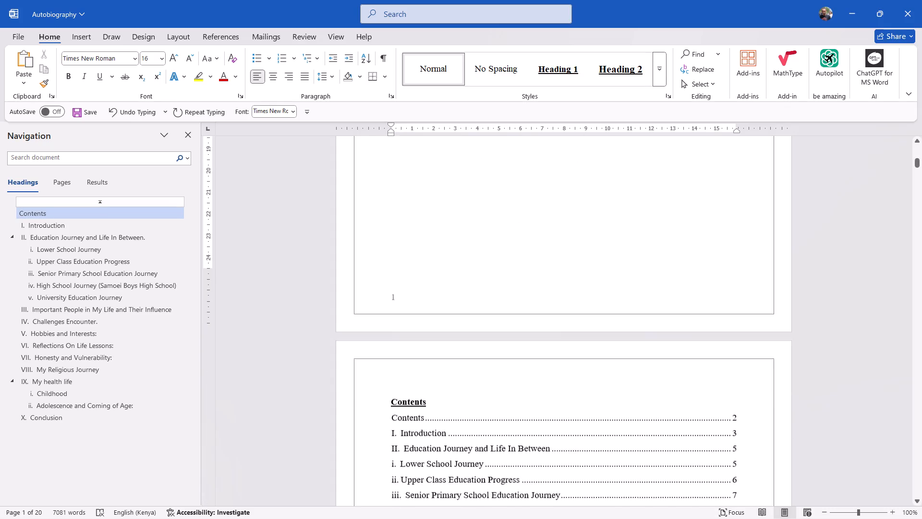
scroll(475, 280, "down", 5)
left_click(398, 272)
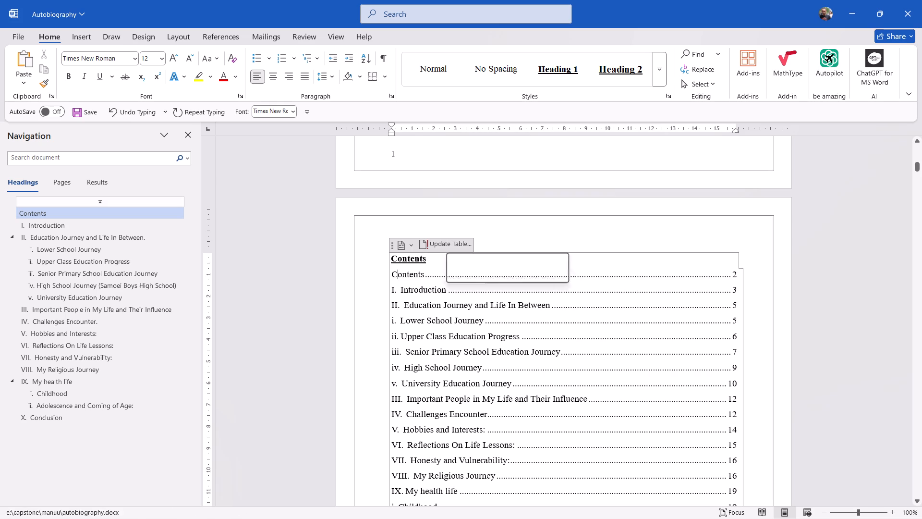
scroll(461, 297, "down", 5)
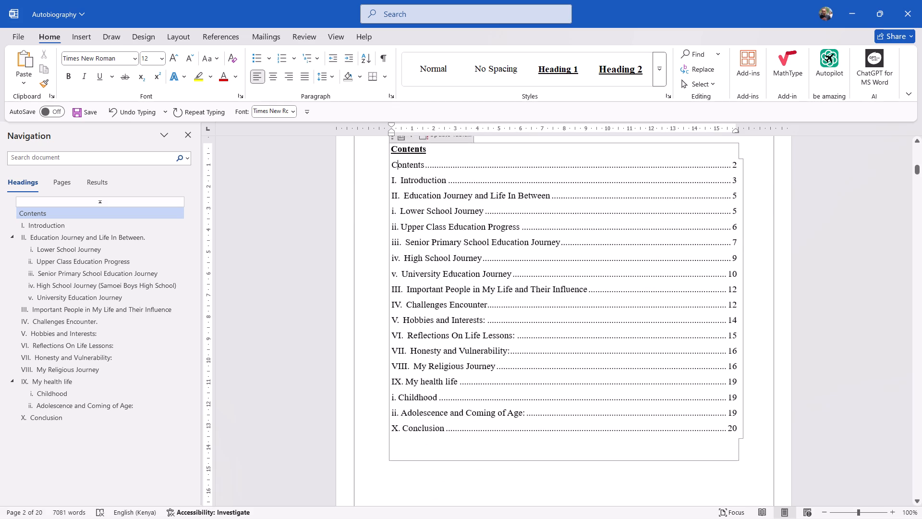
scroll(461, 297, "down", 17)
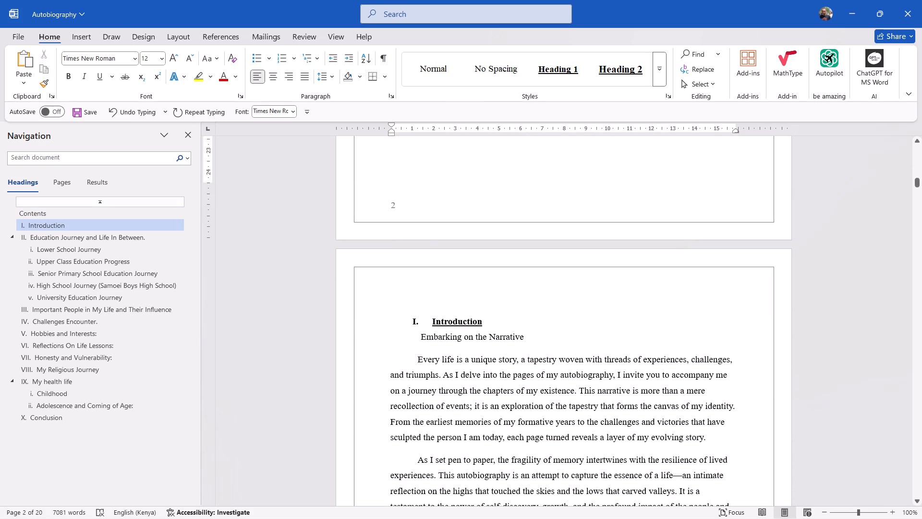
scroll(470, 290, "down", 3)
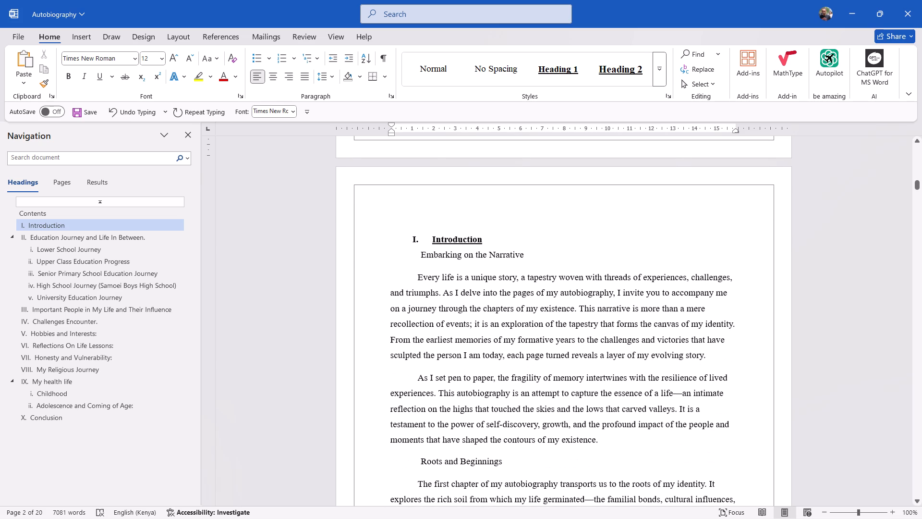
Remove the first-line indent from the two Introduction paragraphs beginning "Every life is a unique story" and "As I set pen to paper".
left_click(407, 239)
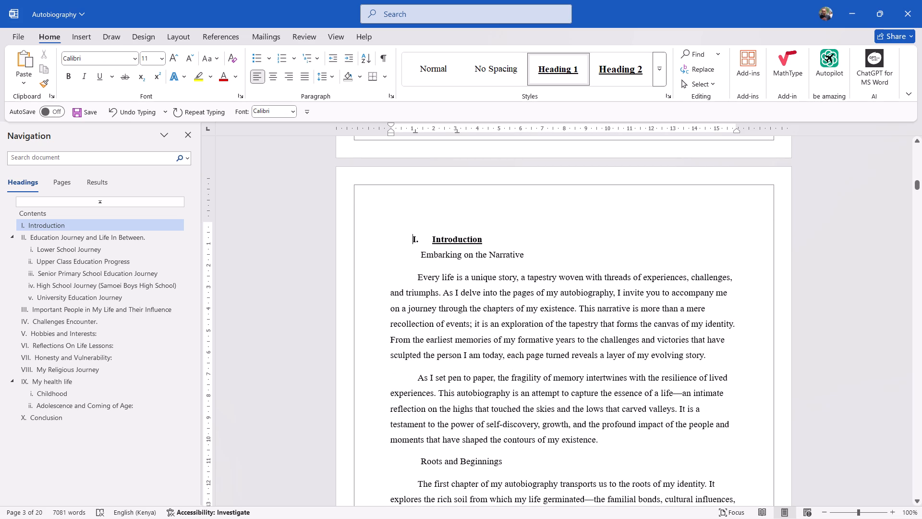
left_click(456, 265)
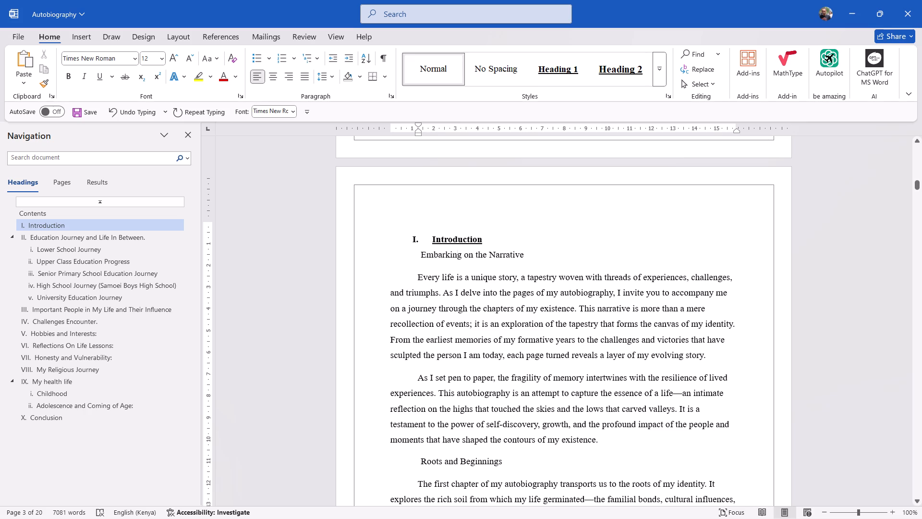
scroll(528, 252, "down", 1)
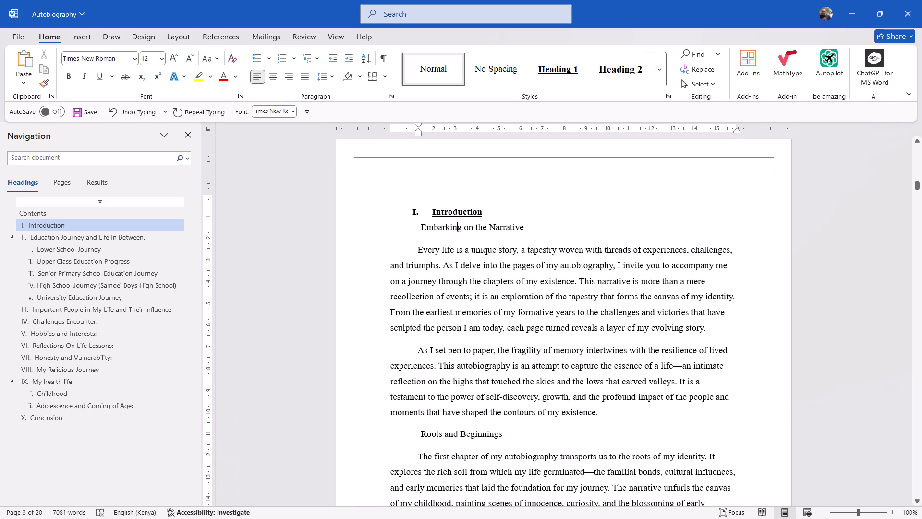
left_click(418, 249)
key("BackSpace")
left_click(420, 352)
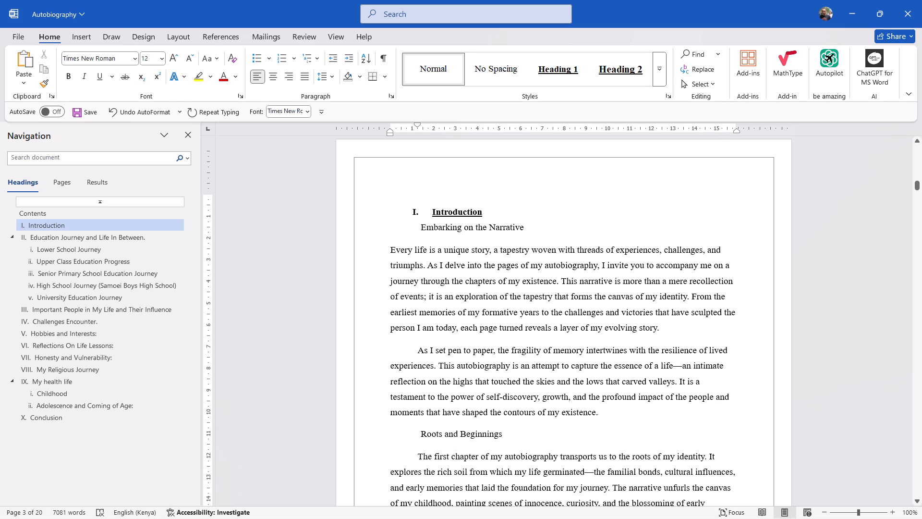
key("BackSpace")
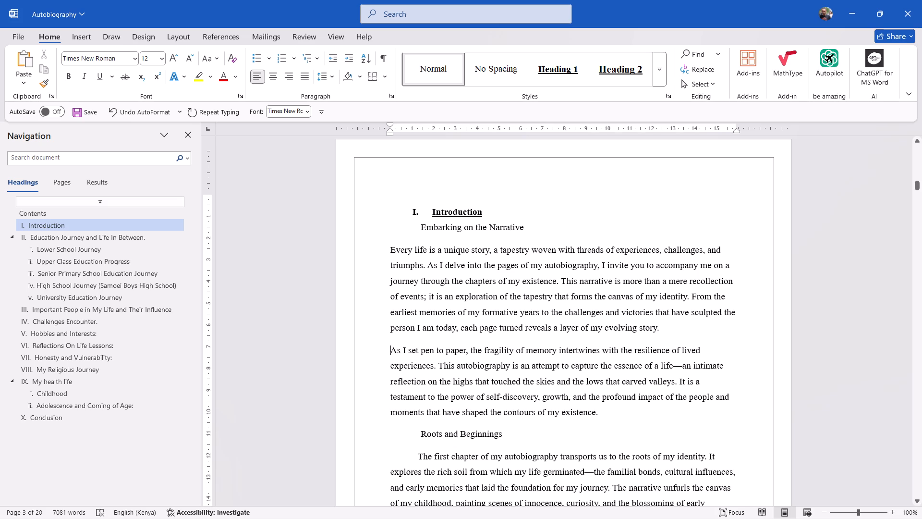
Remove the first-line indent from the paragraph beginning "The first chapter of my autobiography" under Roots and Beginnings.
scroll(449, 269, "down", 3)
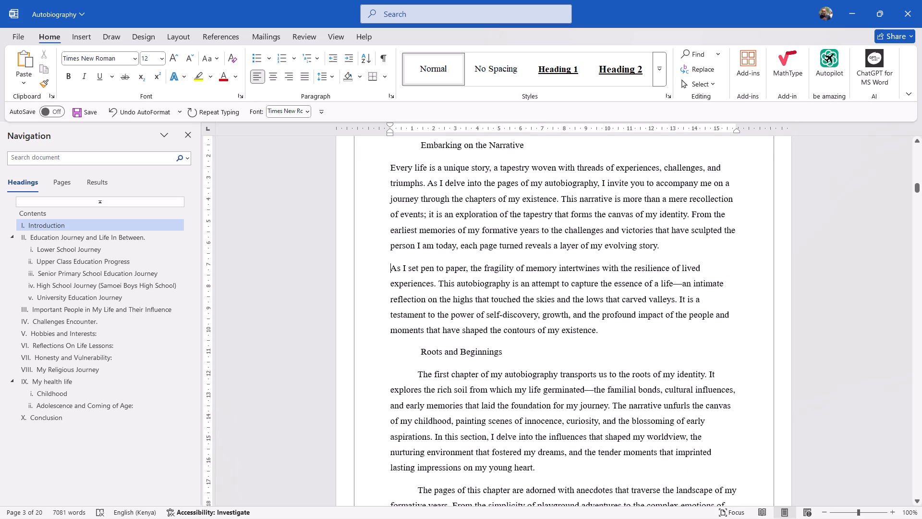
scroll(491, 341, "up", 2)
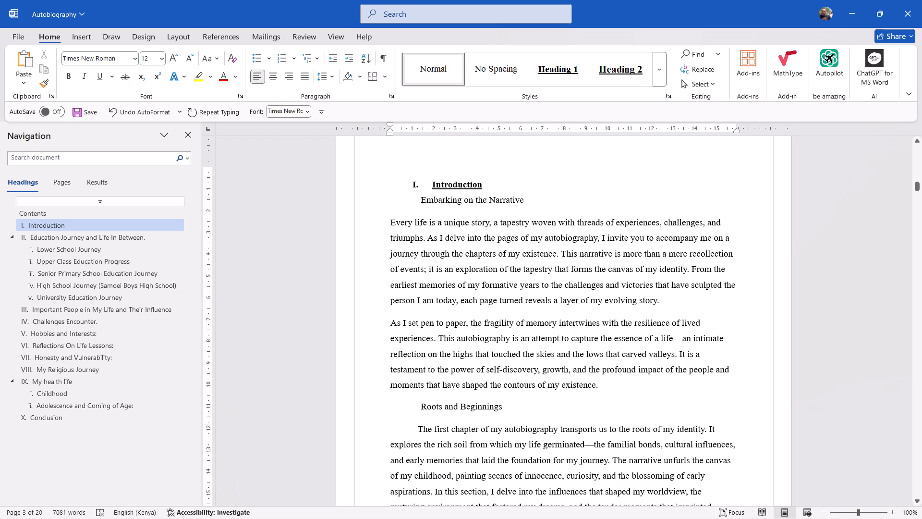
scroll(456, 244, "down", 1)
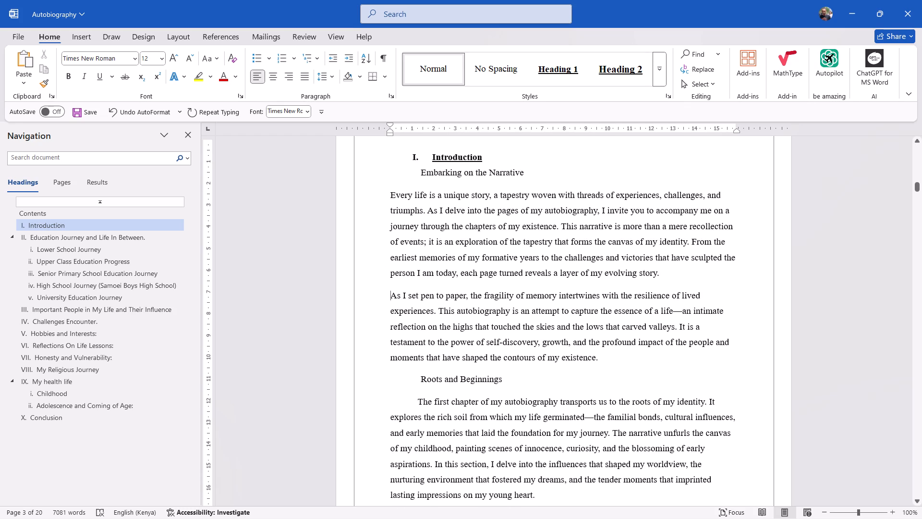
scroll(456, 244, "down", 1)
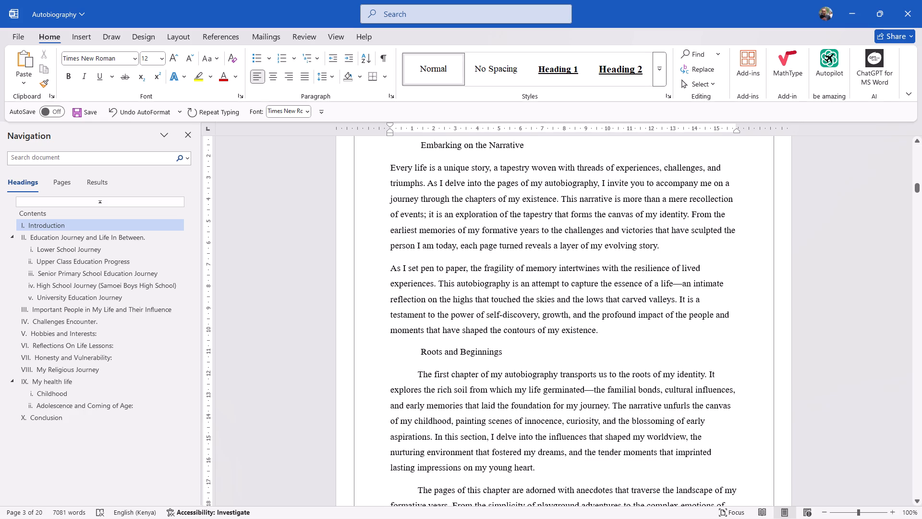
scroll(495, 227, "down", 2)
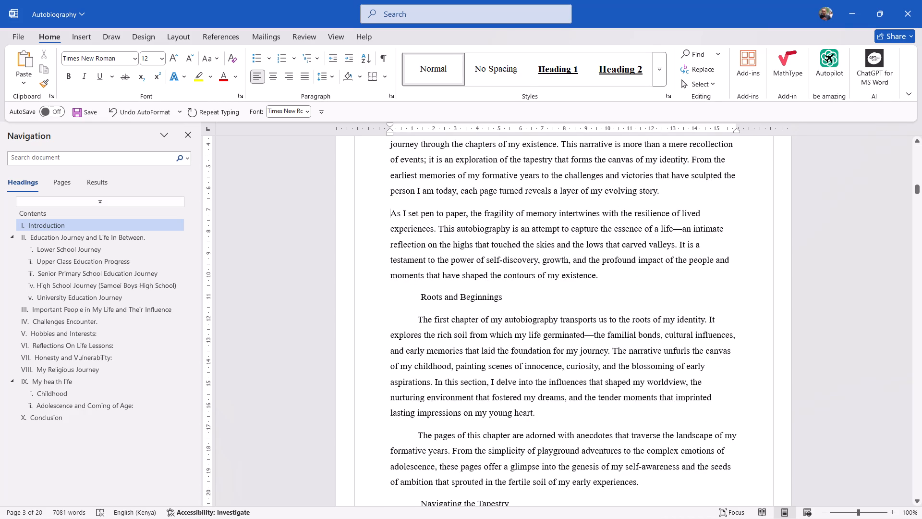
left_click(416, 321)
key("BackSpace")
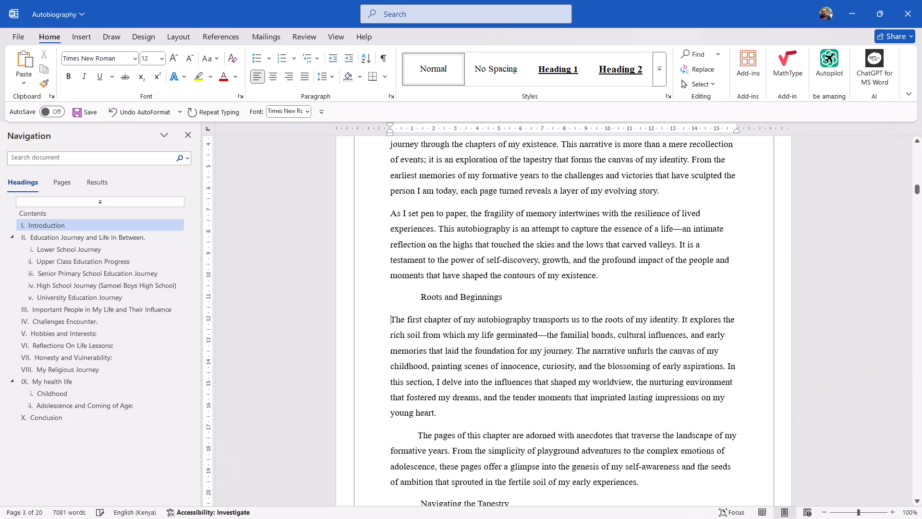
Format the "Roots and Beginnings" subheading flush with the margin, without its indent and leading space, and make it bold.
left_click(419, 295)
key("BackSpace")
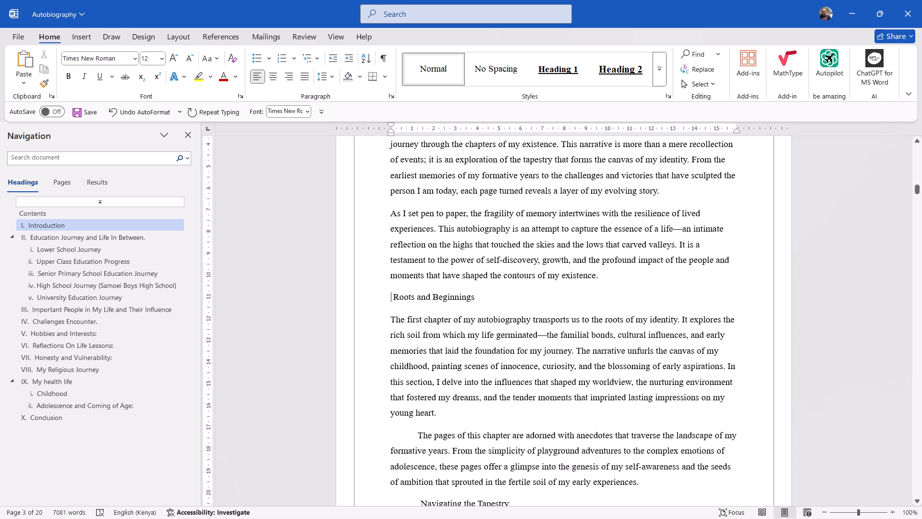
left_click(395, 294)
key("BackSpace")
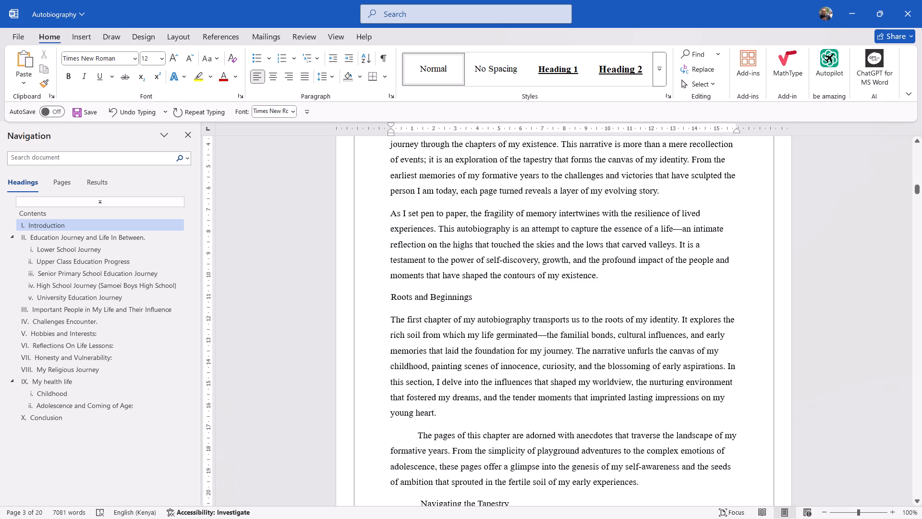
left_click_drag(475, 296, 383, 306)
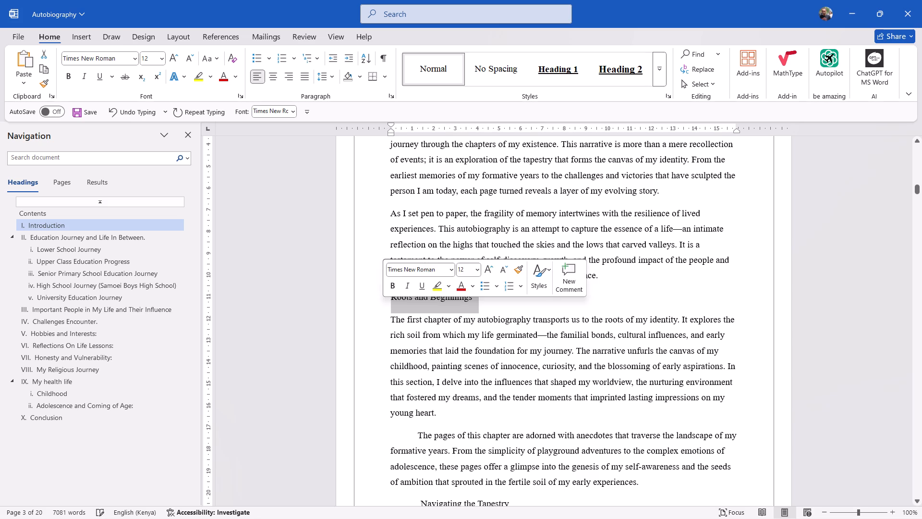
key("ctrl+b")
Format the "Embarking on the Narrative" subheading the same way: remove its indent and leading space and make it bold.
scroll(424, 320, "up", 4)
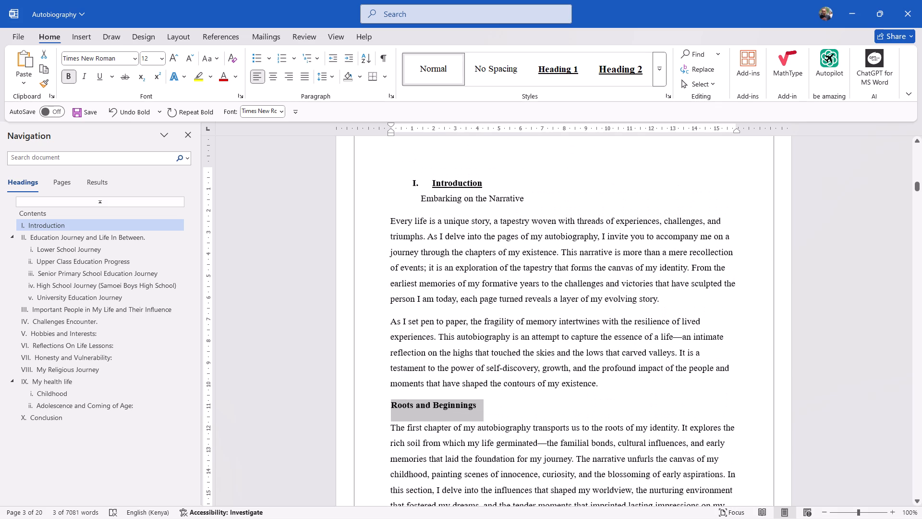
left_click(529, 203)
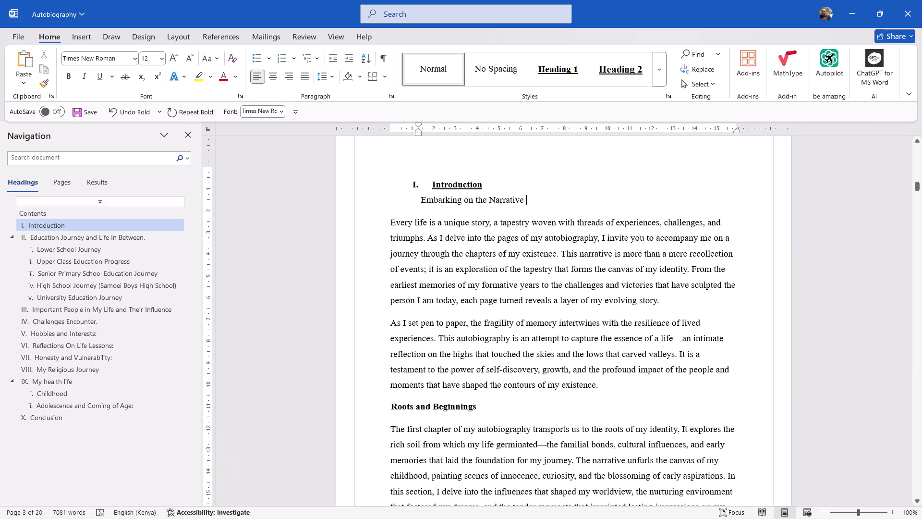
left_click_drag(528, 203, 426, 209)
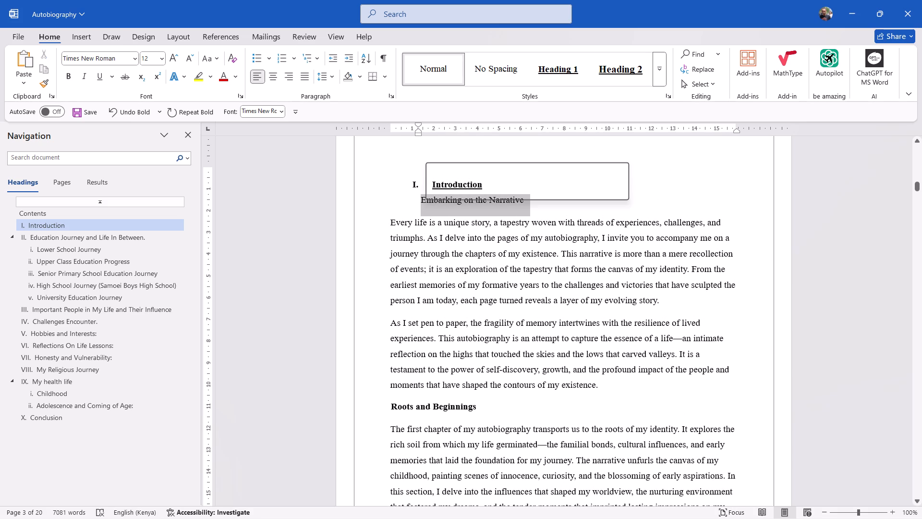
left_click(418, 203)
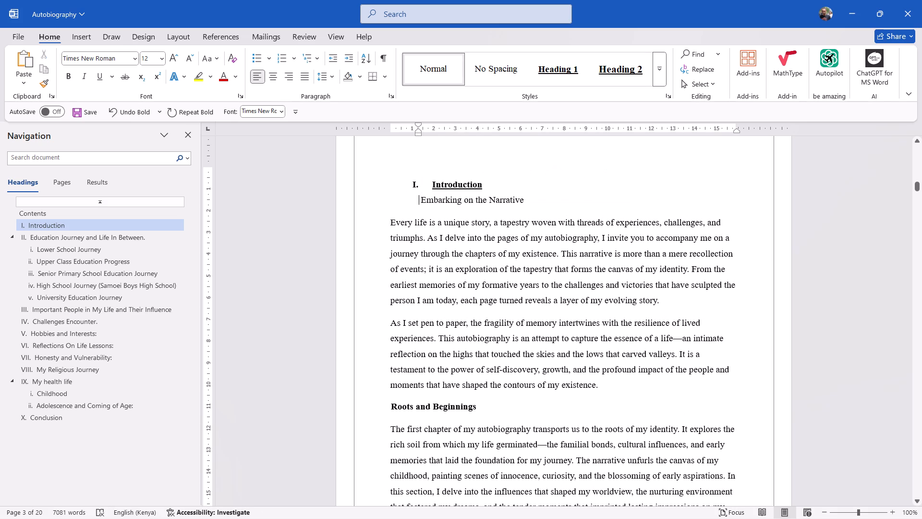
key("BackSpace")
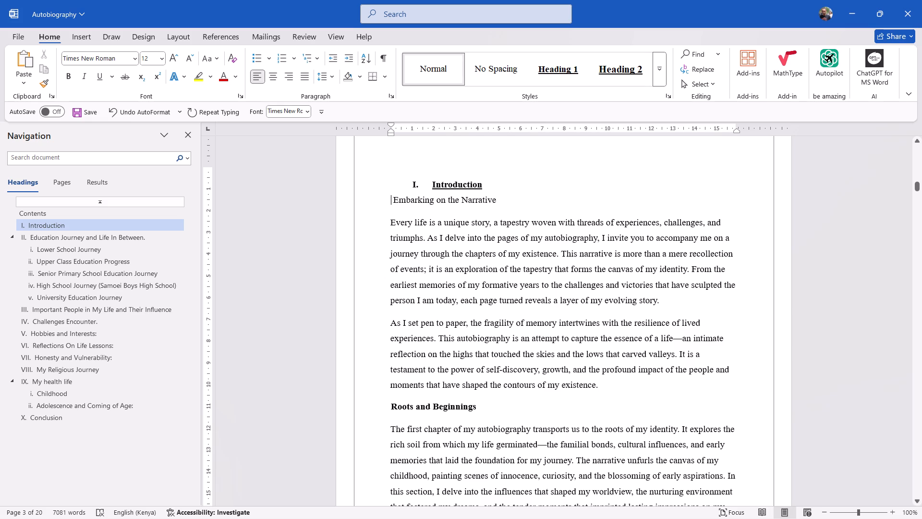
key("Right")
key("BackSpace")
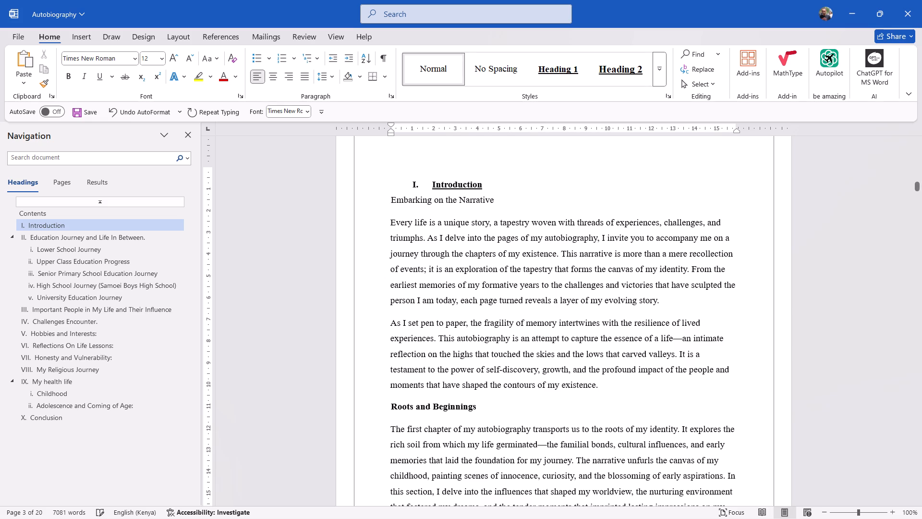
left_click_drag(495, 202, 395, 207)
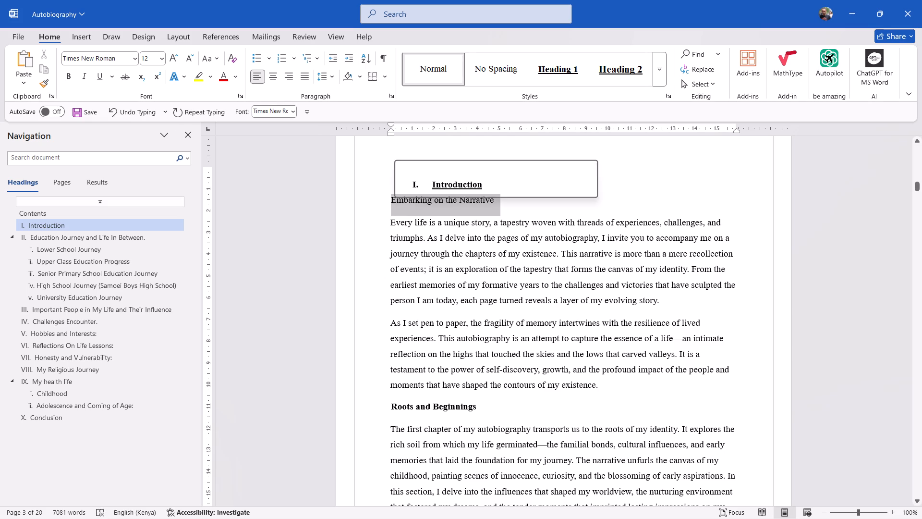
key("ctrl+b")
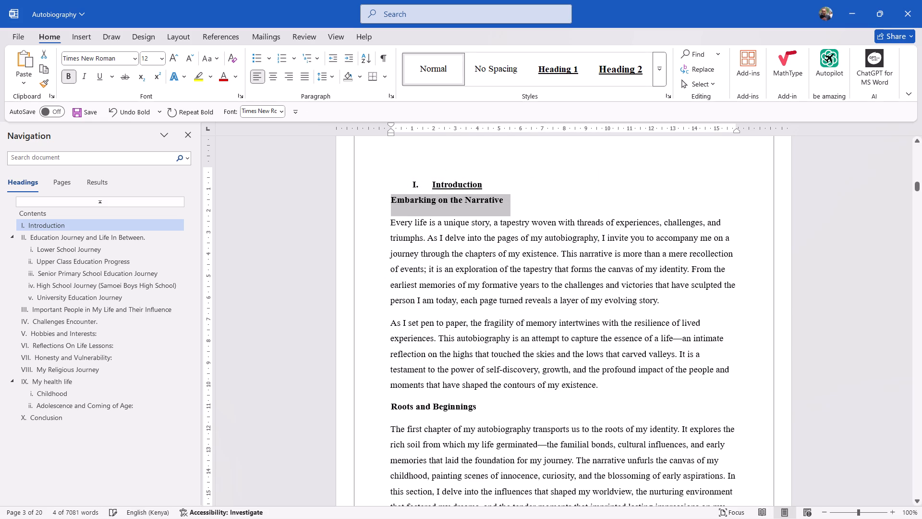
Replace the long dash after "germinated" in the Roots and Beginnings paragraph with a hyphen and a space.
scroll(456, 265, "down", 5)
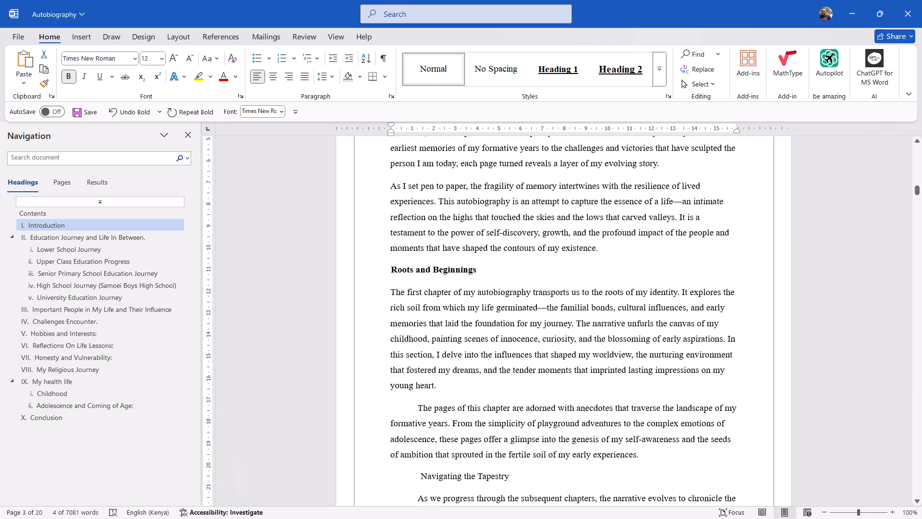
left_click(546, 308)
key("BackSpace")
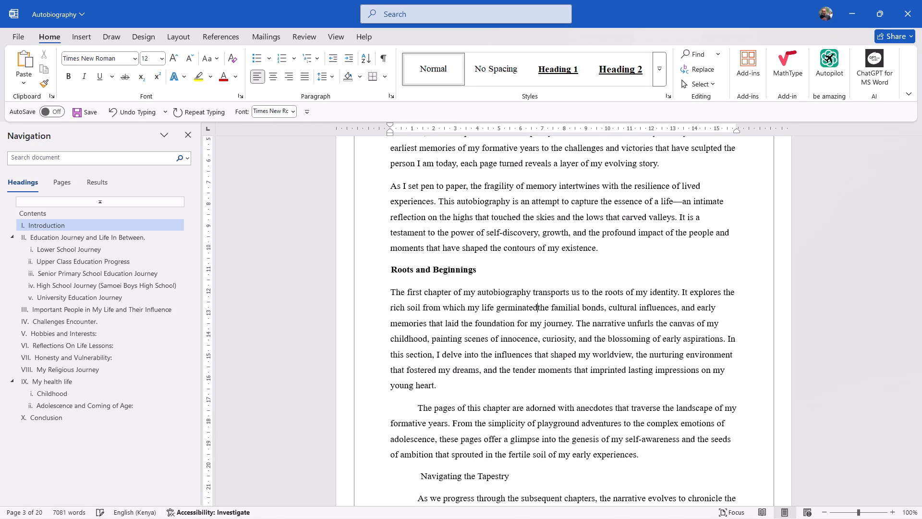
key("minus")
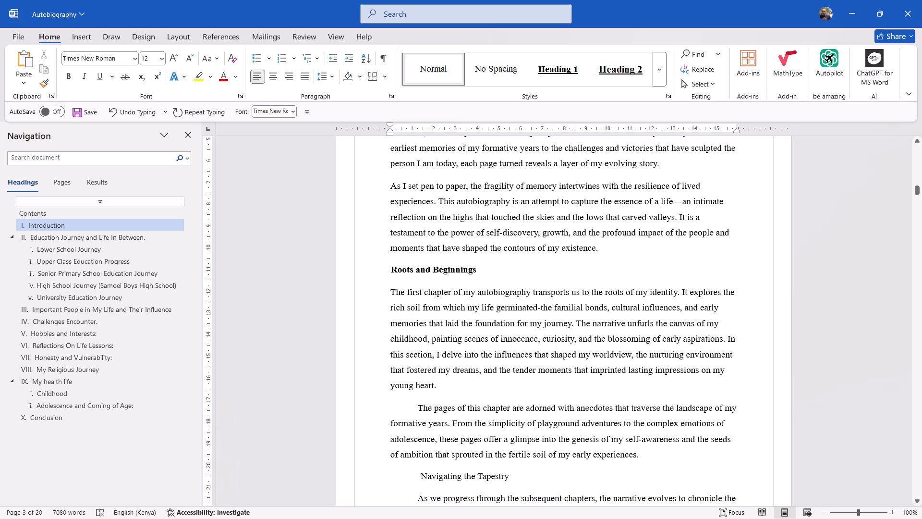
key("space")
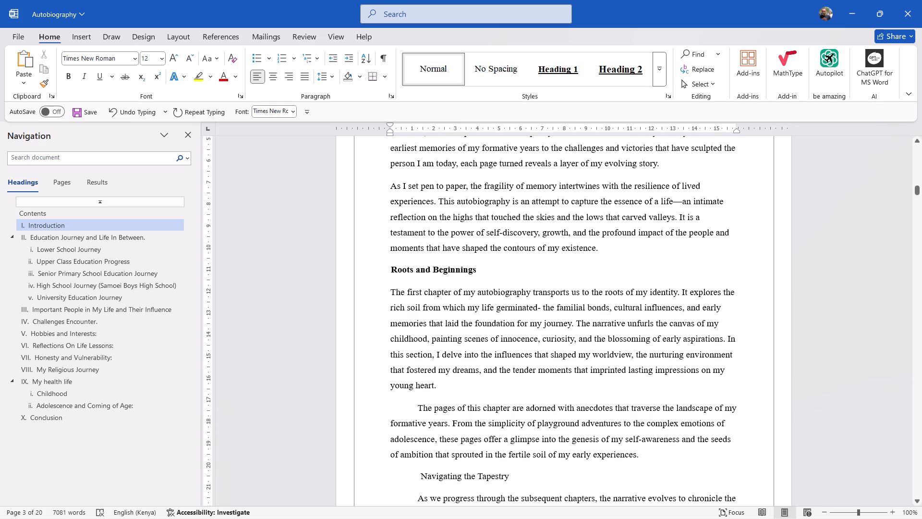
Remove the first-line indent from the paragraph beginning "The pages of this chapter" under Roots and Beginnings.
scroll(449, 283, "up", 4)
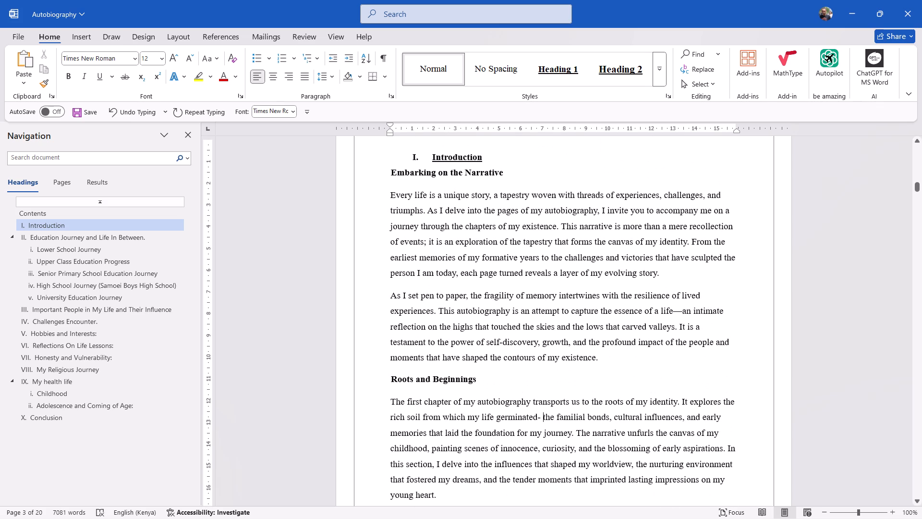
left_click(390, 185)
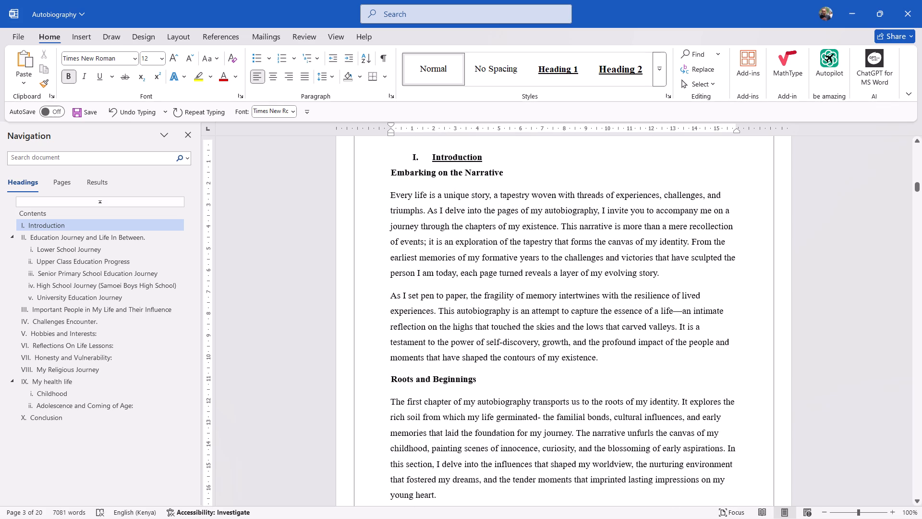
scroll(470, 243, "down", 2)
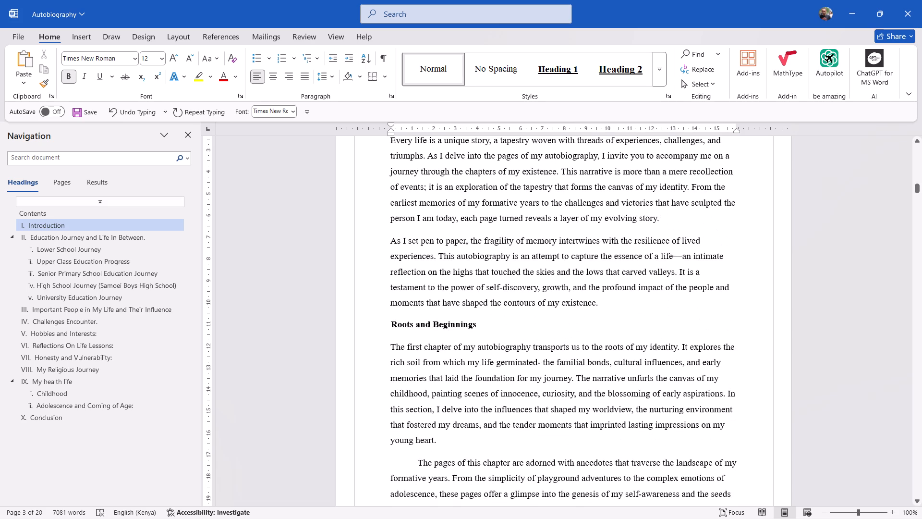
scroll(470, 243, "down", 4)
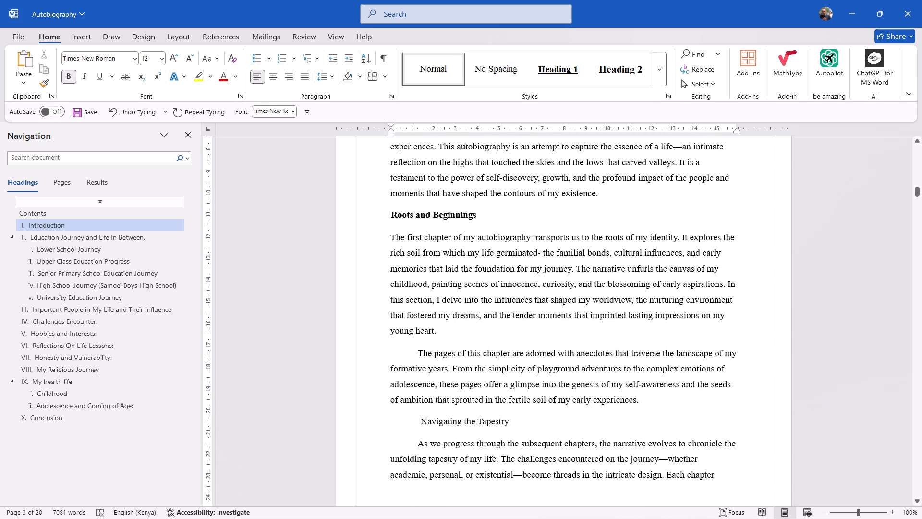
left_click(418, 351)
key("BackSpace")
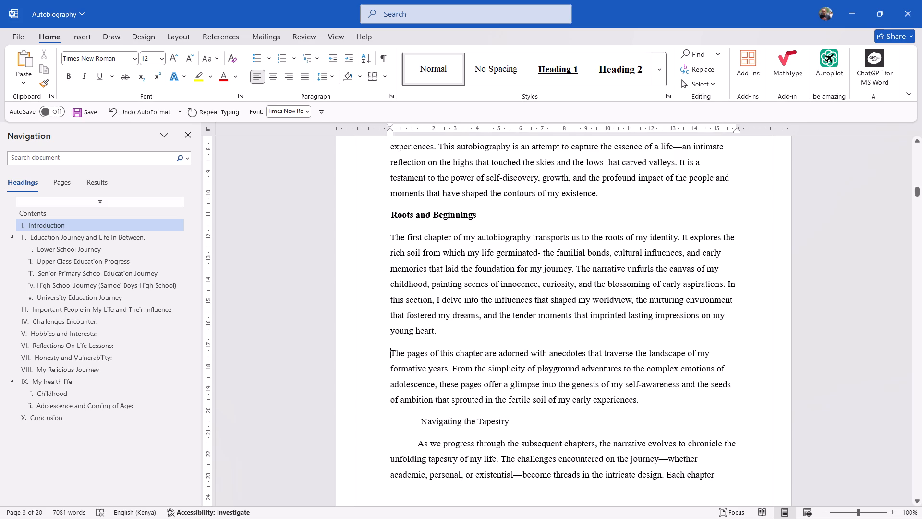
Make the "Navigating the Tapestry" subheading bold and flush with the margin, removing its indent and leading space.
left_click_drag(513, 424, 418, 426)
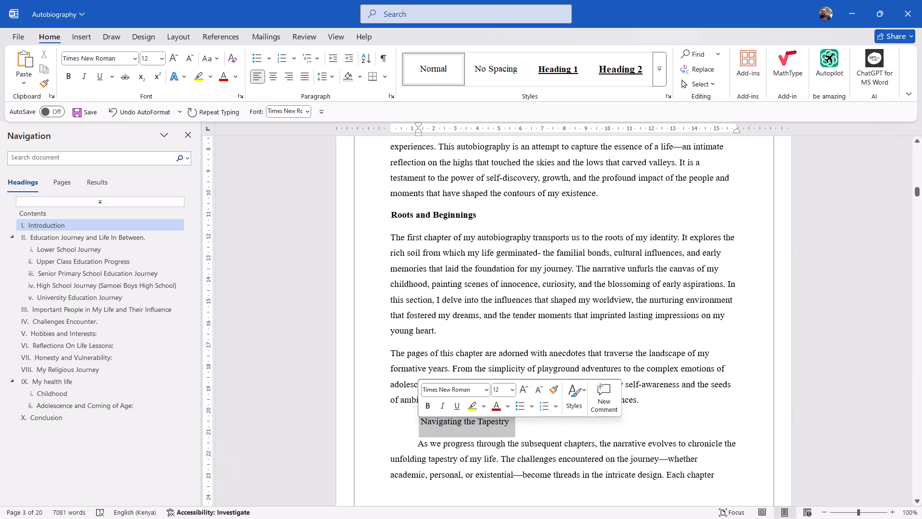
key("ctrl+b")
scroll(446, 405, "up", 3)
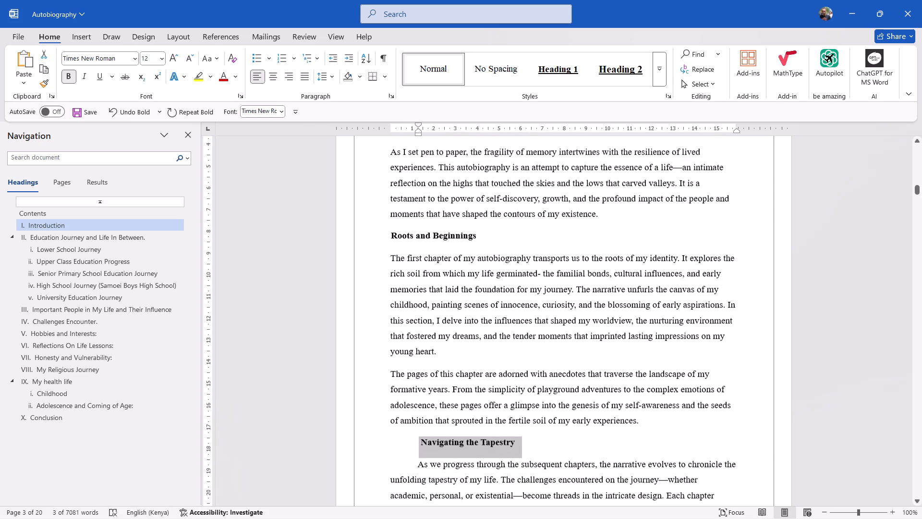
scroll(452, 397, "up", 3)
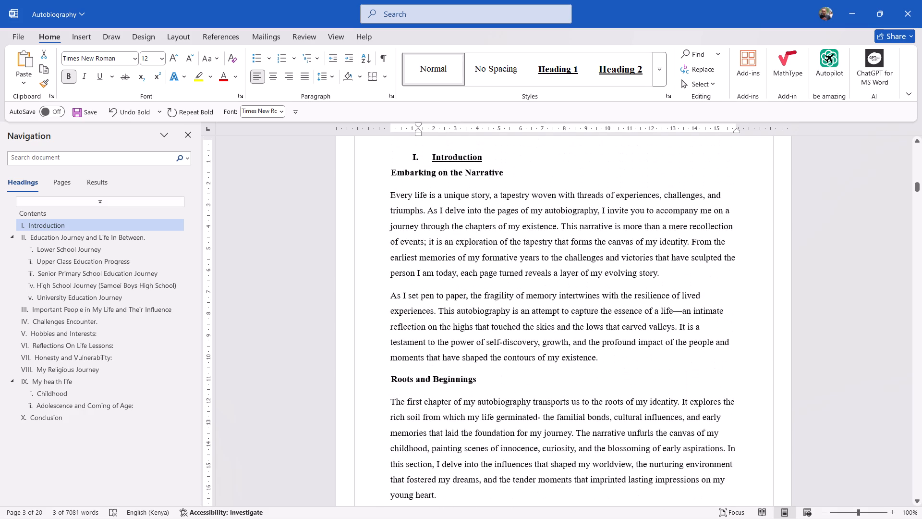
scroll(460, 372, "down", 7)
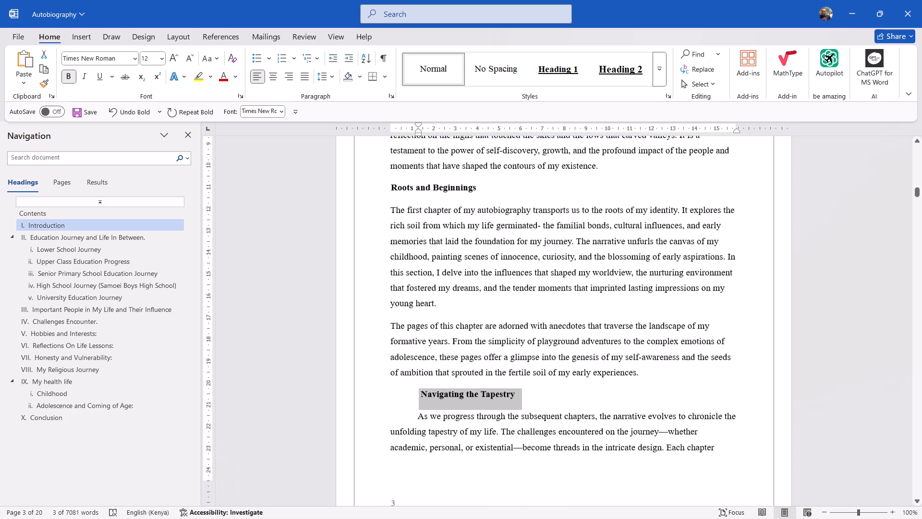
left_click(418, 394)
key("BackSpace")
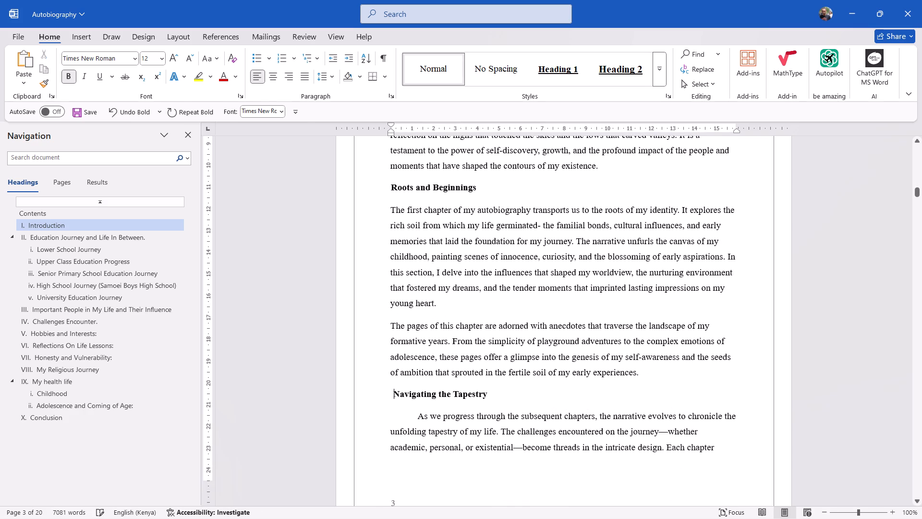
key("Right")
key("BackSpace")
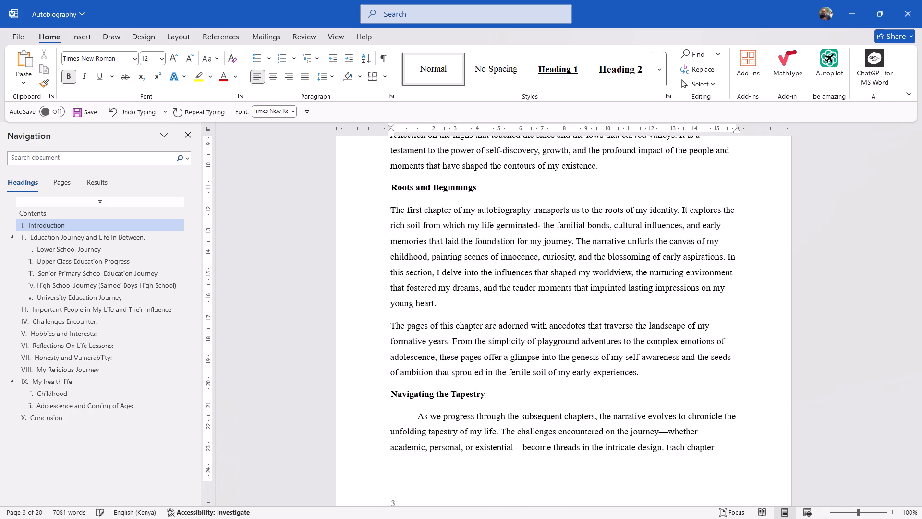
Remove the first-line indent from the paragraph beginning "As we progress through the subsequent chapters".
left_click(418, 414)
key("BackSpace")
Replace the long dashes after "journey" and "existential" in the Navigating the Tapestry paragraph with a hyphen and a space.
scroll(434, 338, "down", 2)
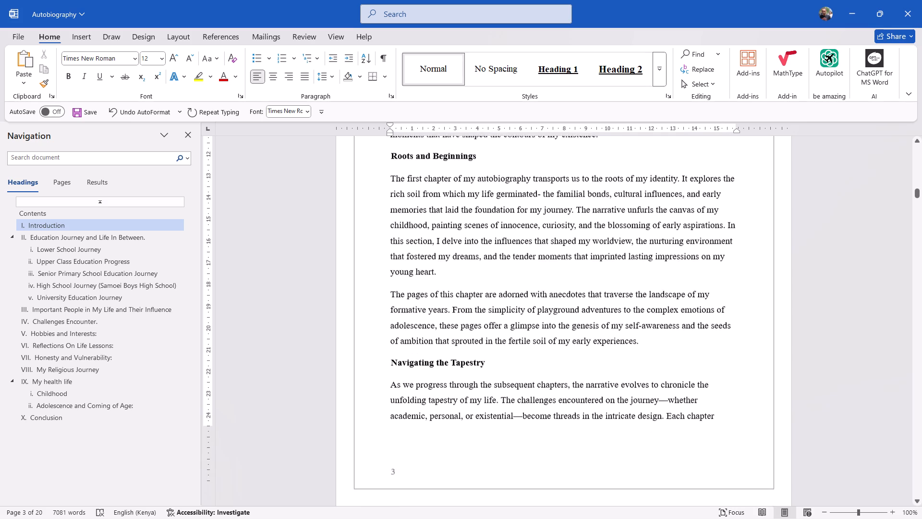
scroll(437, 338, "up", 5)
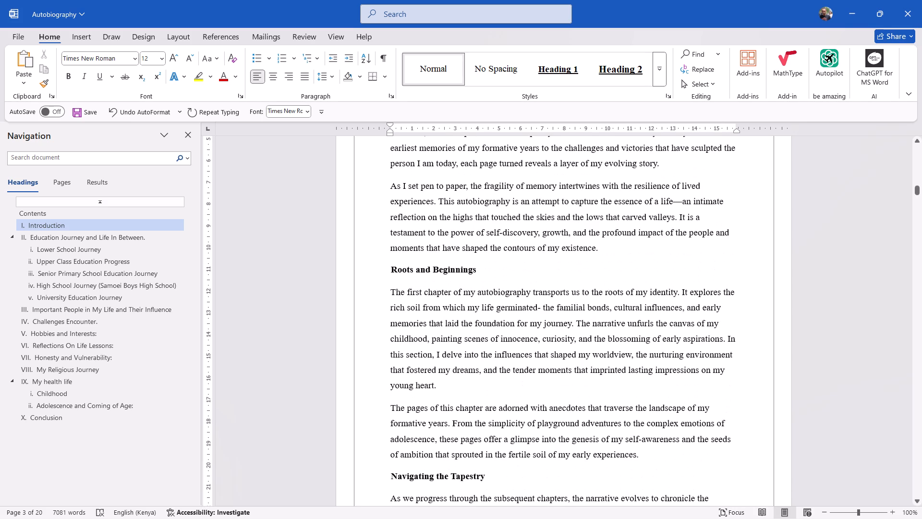
scroll(441, 326, "down", 3)
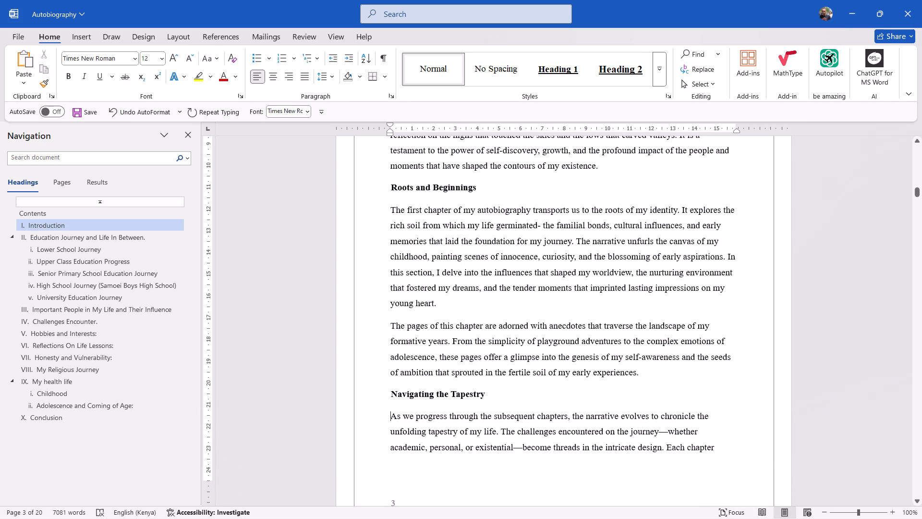
scroll(442, 324, "down", 3)
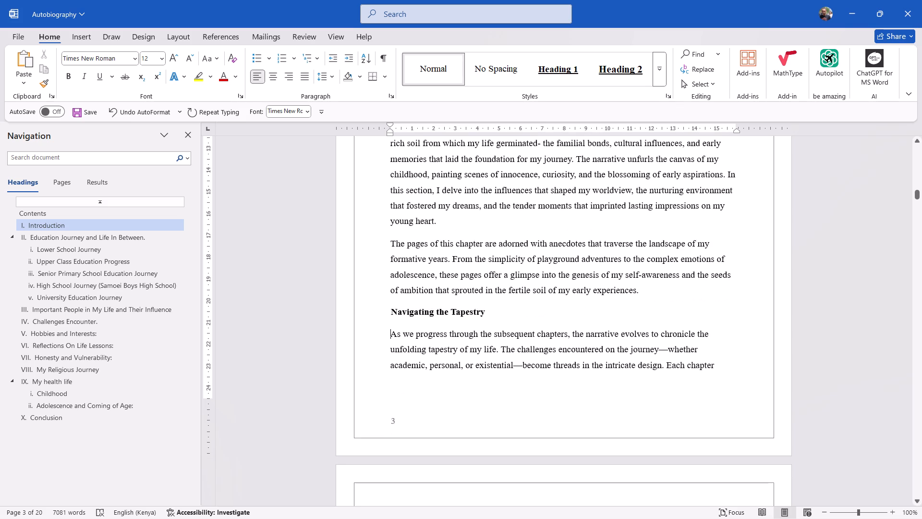
scroll(449, 325, "up", 3)
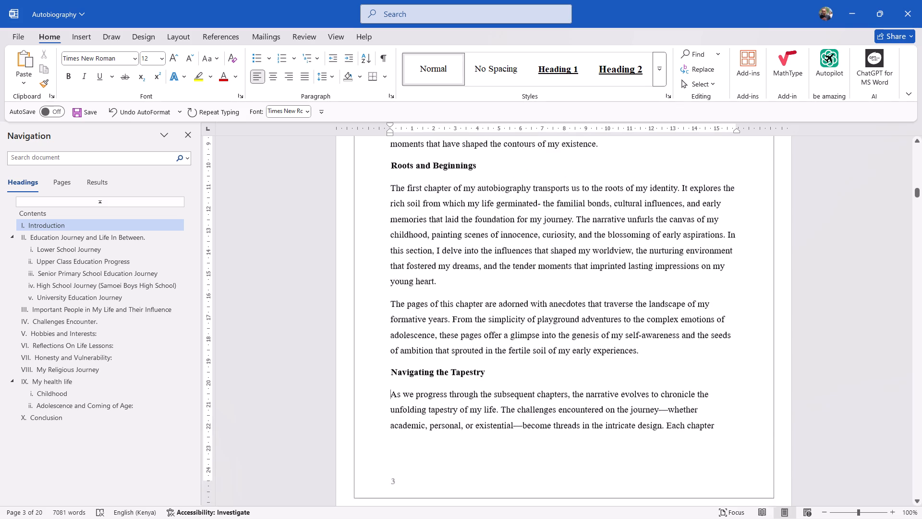
scroll(449, 325, "down", 4)
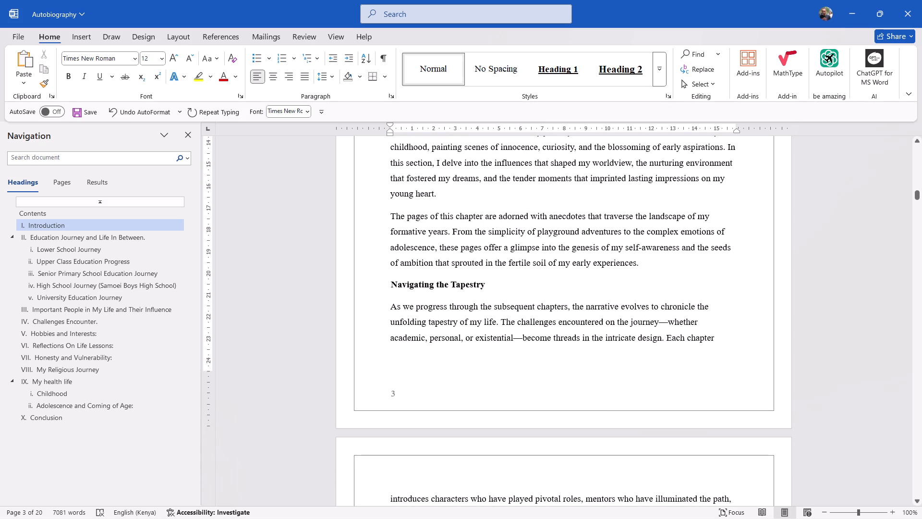
left_click(667, 322)
key("BackSpace")
key("minus")
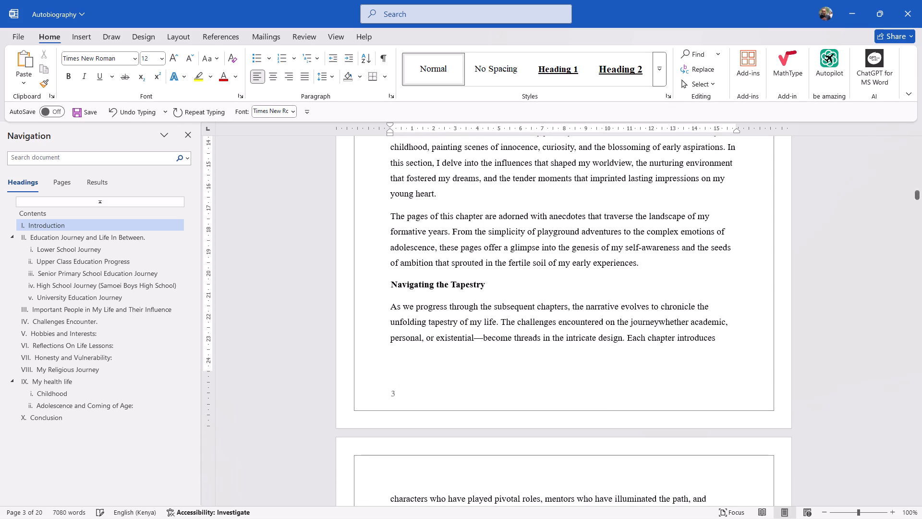
left_click(484, 337)
key("BackSpace")
key("minus")
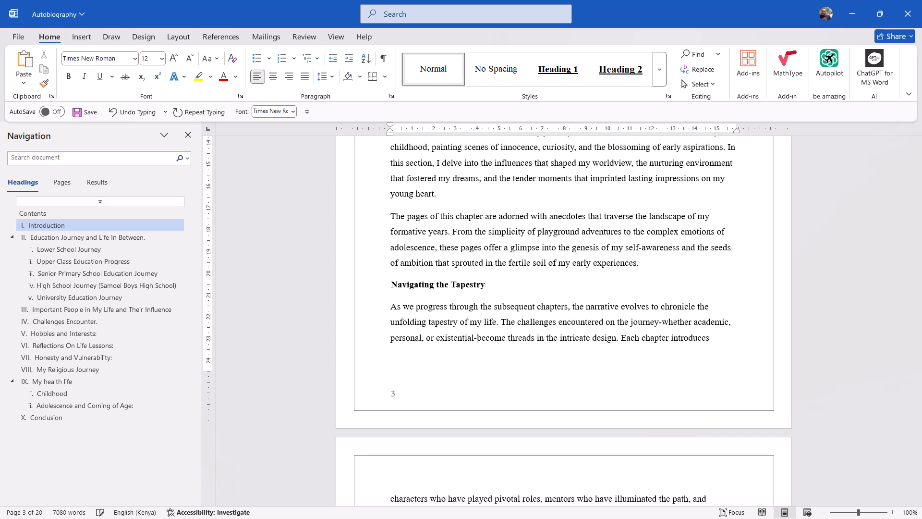
key("space")
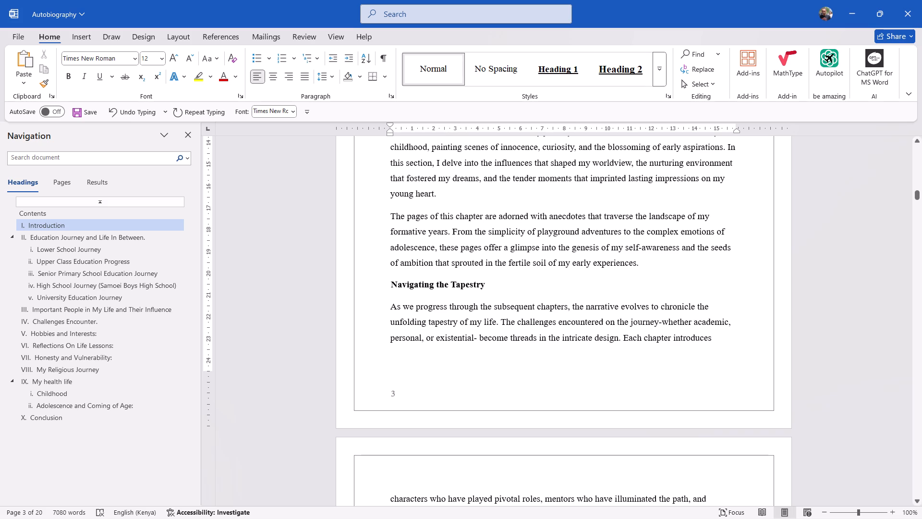
left_click(661, 321)
key("space")
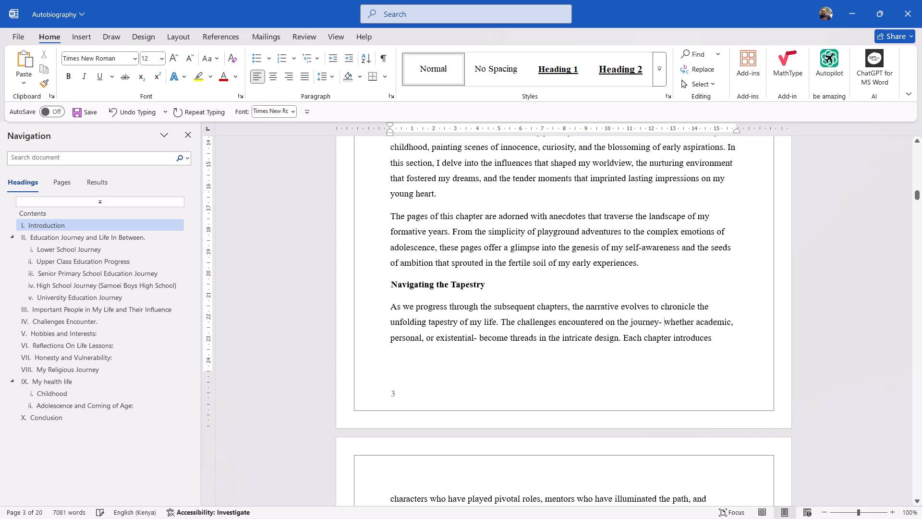
Insert a space before the hyphens that follow "journey" and "existential" in the same paragraph.
scroll(510, 313, "down", 1)
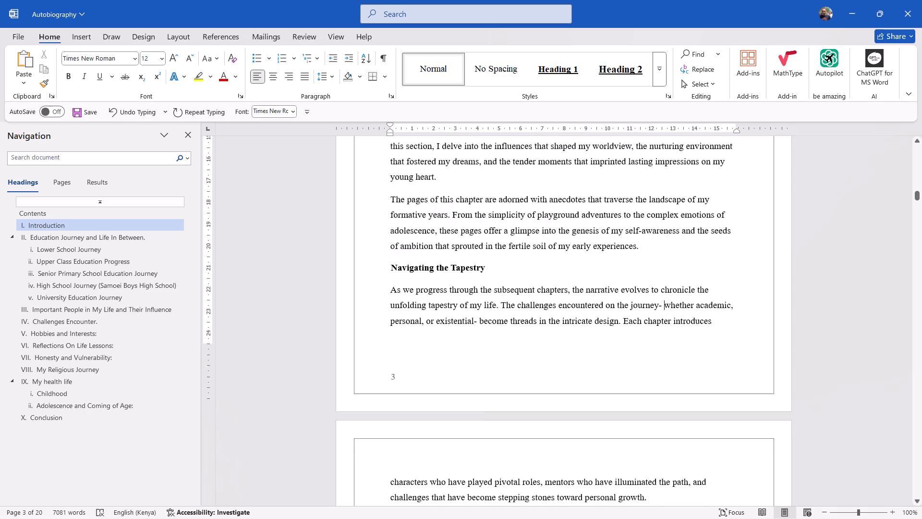
scroll(510, 313, "down", 1)
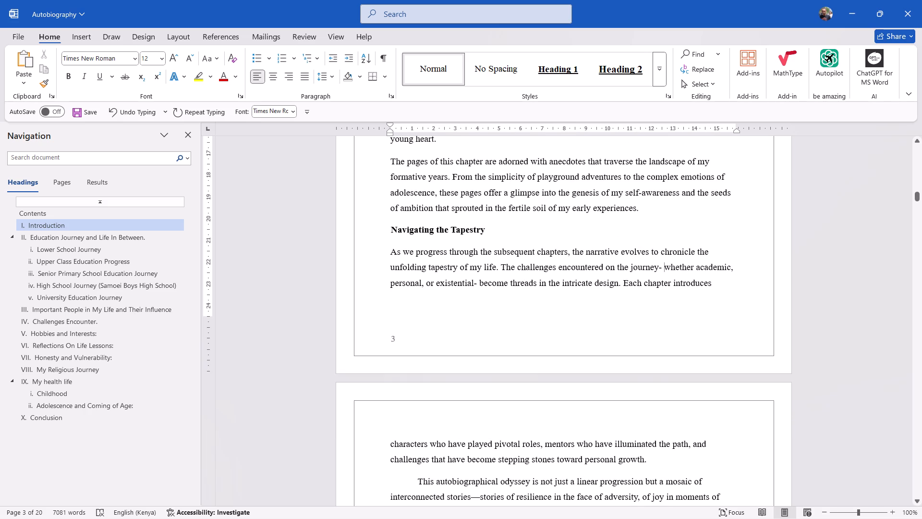
left_click(657, 268)
key("space")
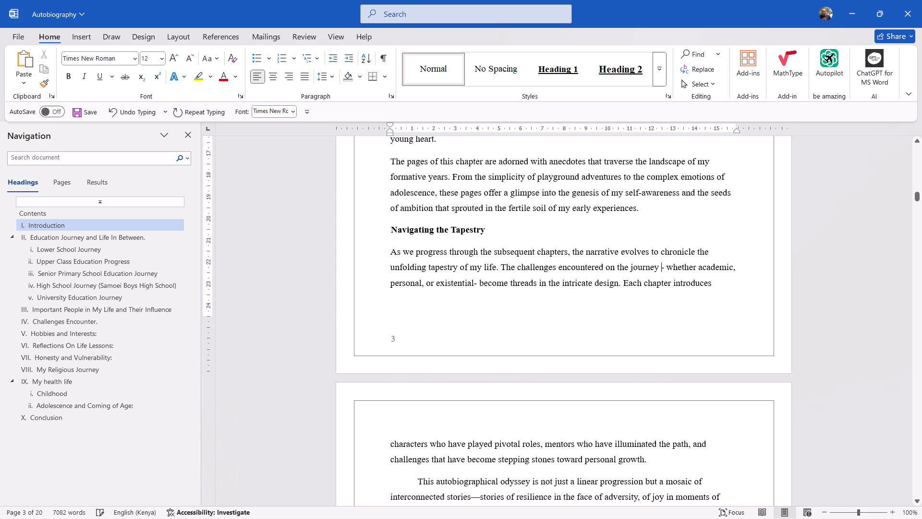
left_click(473, 284)
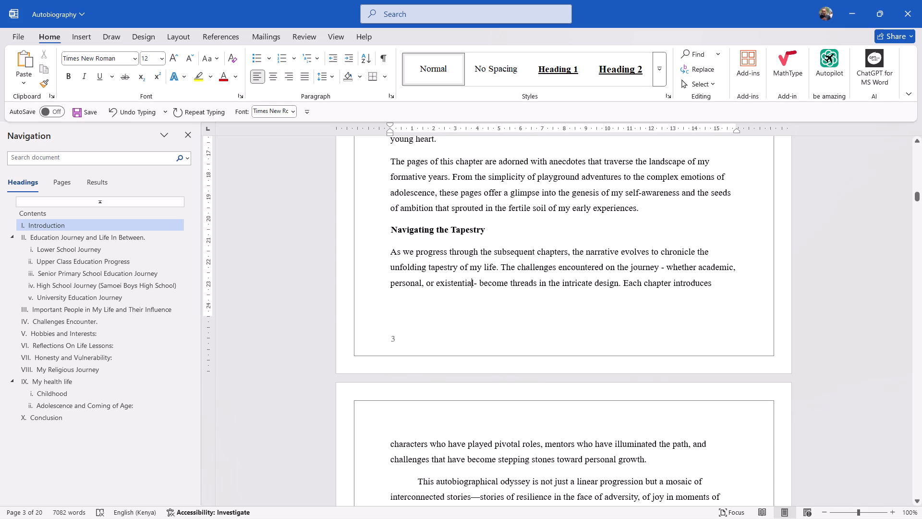
left_click(474, 282)
key("space")
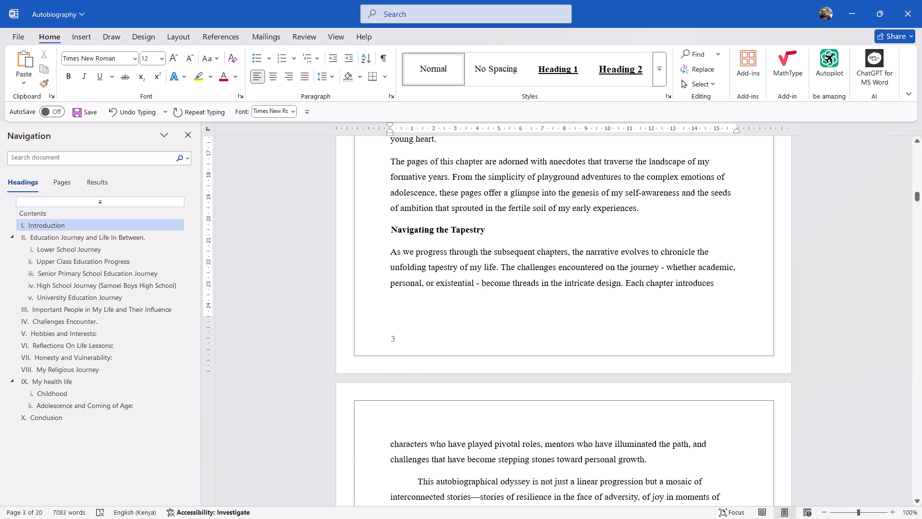
Review the Navigating the Tapestry text and the paragraphs continuing onto the next page for remaining indents and long dashes.
scroll(494, 227, "up", 3)
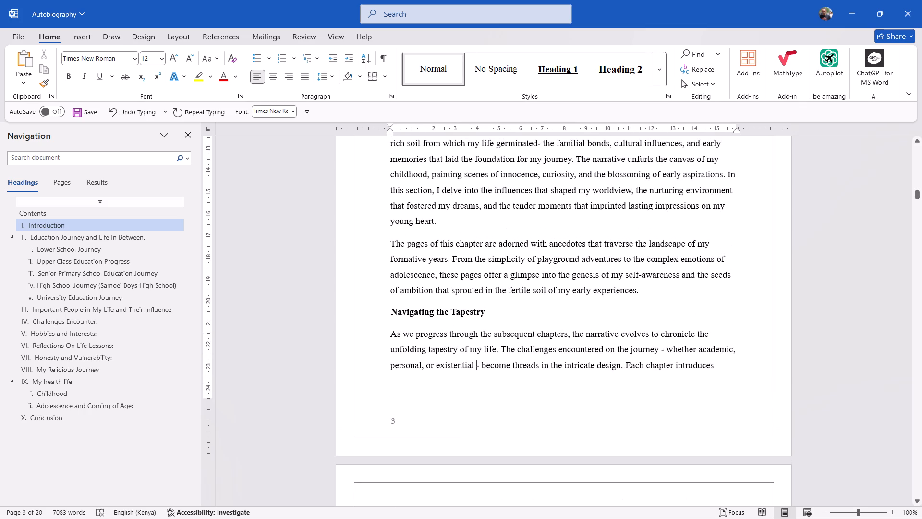
scroll(475, 235, "down", 5)
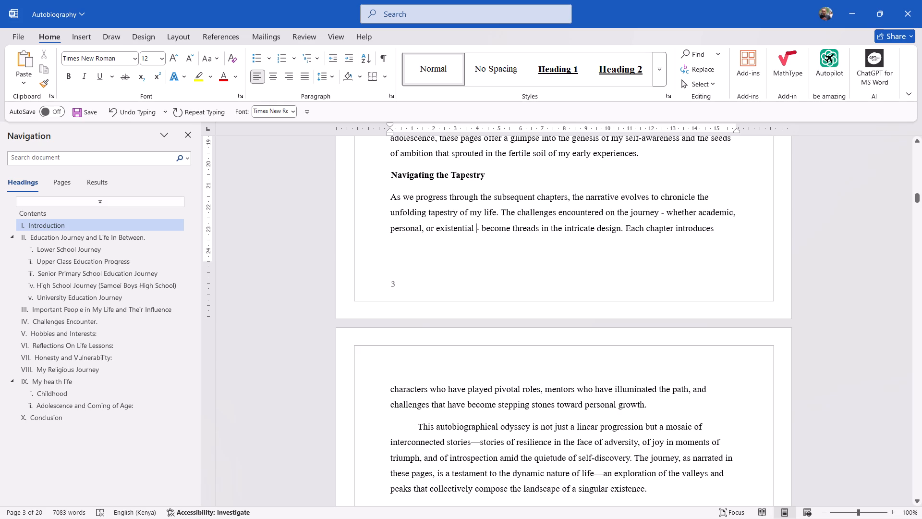
scroll(538, 235, "down", 1)
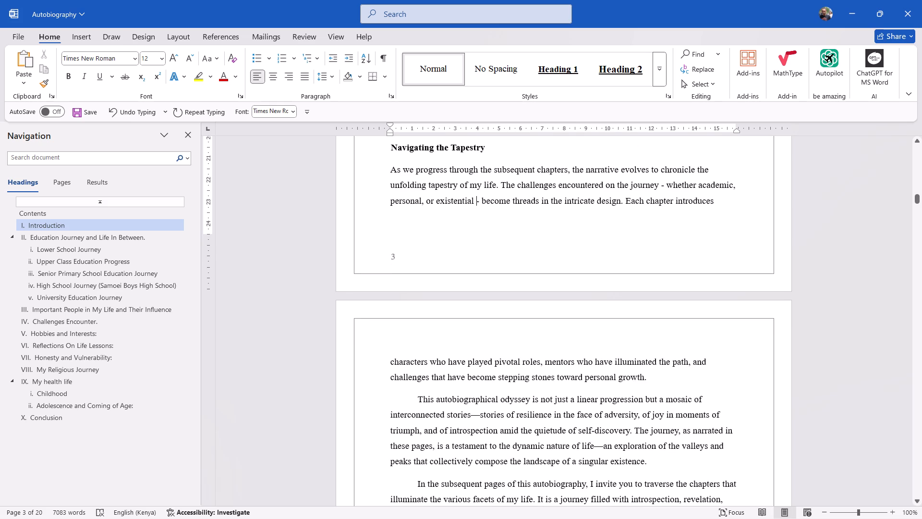
scroll(529, 236, "up", 3)
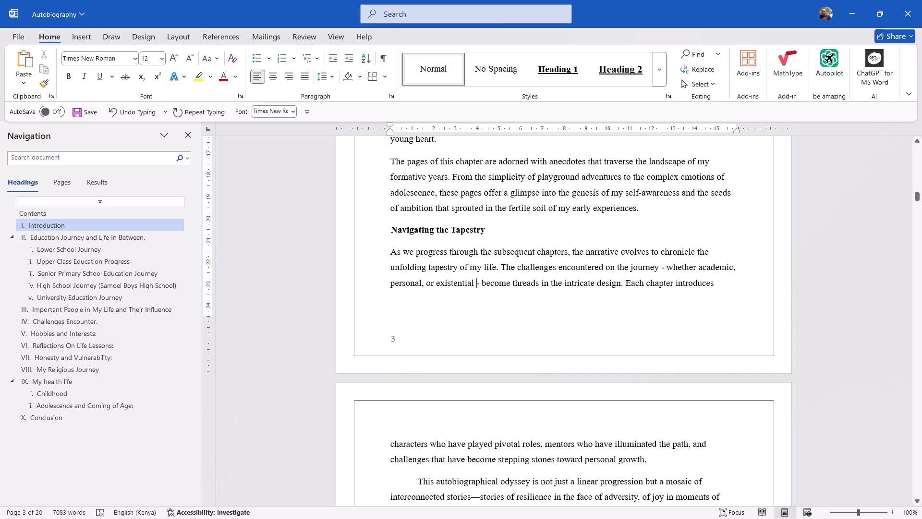
scroll(522, 236, "down", 6)
scroll(522, 236, "up", 6)
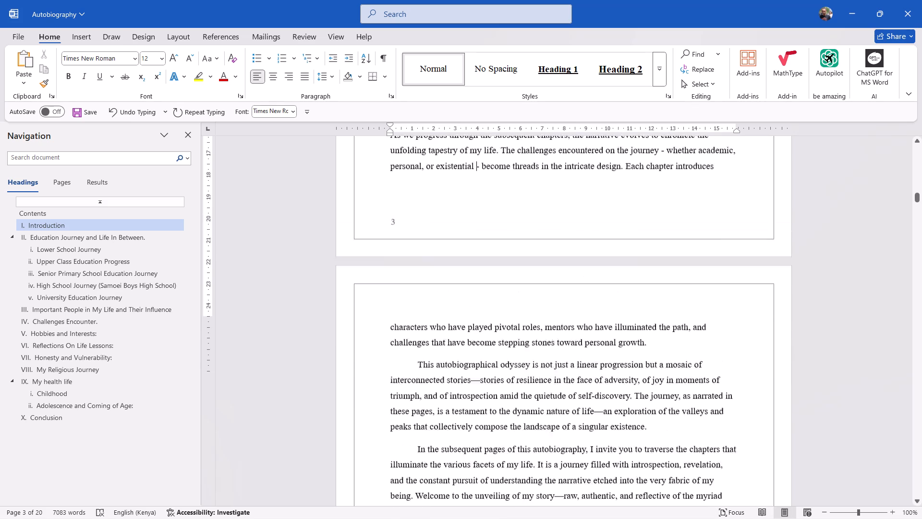
scroll(519, 236, "up", 3)
scroll(519, 235, "down", 12)
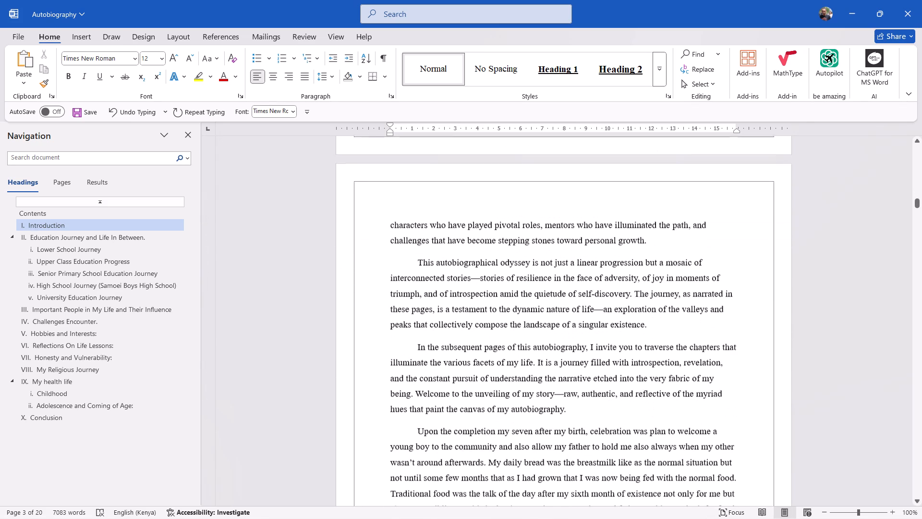
Remove the first-line indents from the paragraphs beginning "This autobiographical odyssey", "In the subsequent pages" and "Upon the completion my seven".
left_click(416, 232)
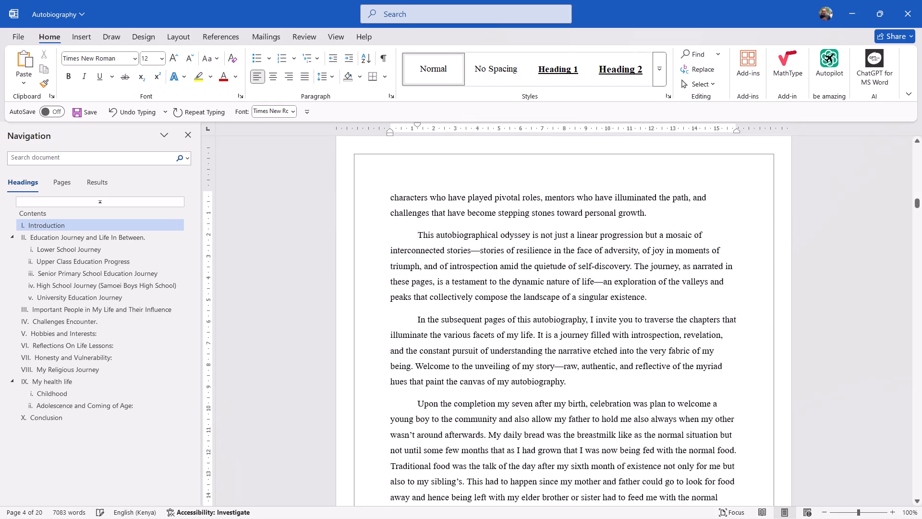
key("BackSpace")
left_click(417, 316)
key("BackSpace")
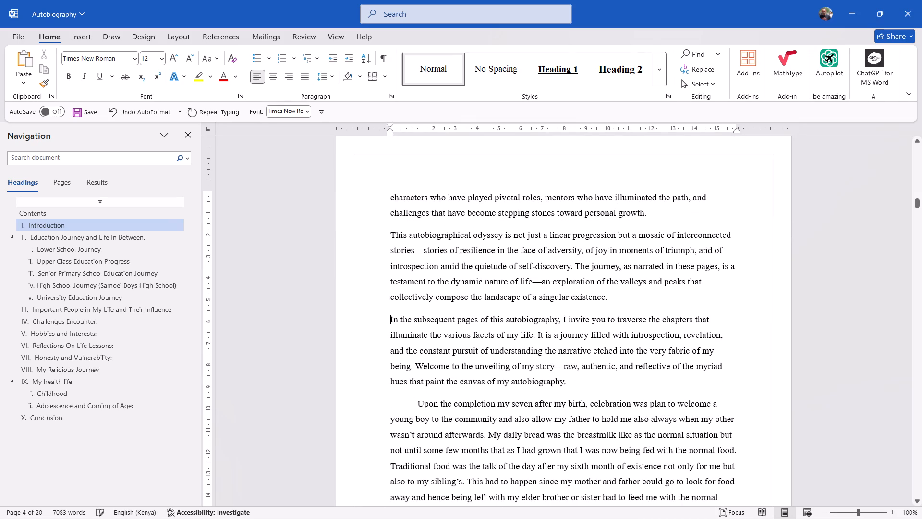
scroll(426, 281, "down", 4)
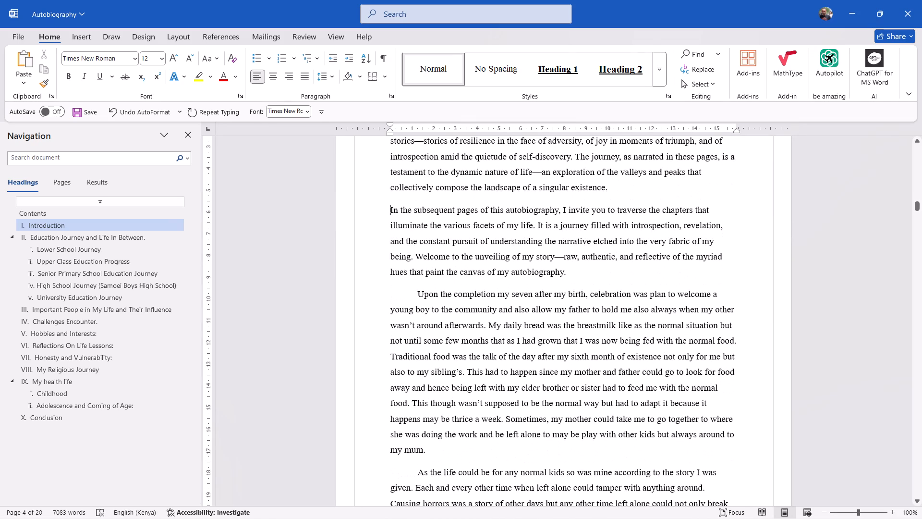
left_click(417, 293)
key("BackSpace")
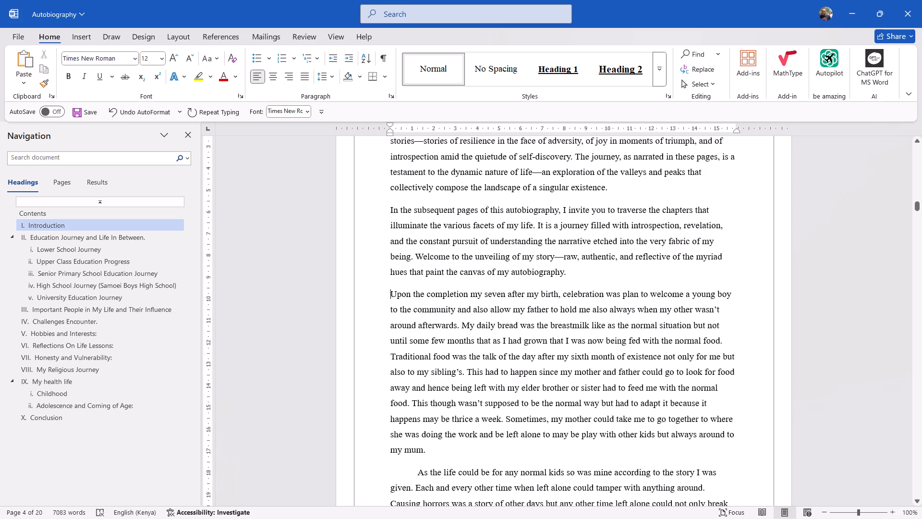
Replace the long dashes after "interconnected stories" and "dynamic nature of life" in the autobiographical odyssey paragraph with spaced hyphens.
scroll(526, 244, "up", 5)
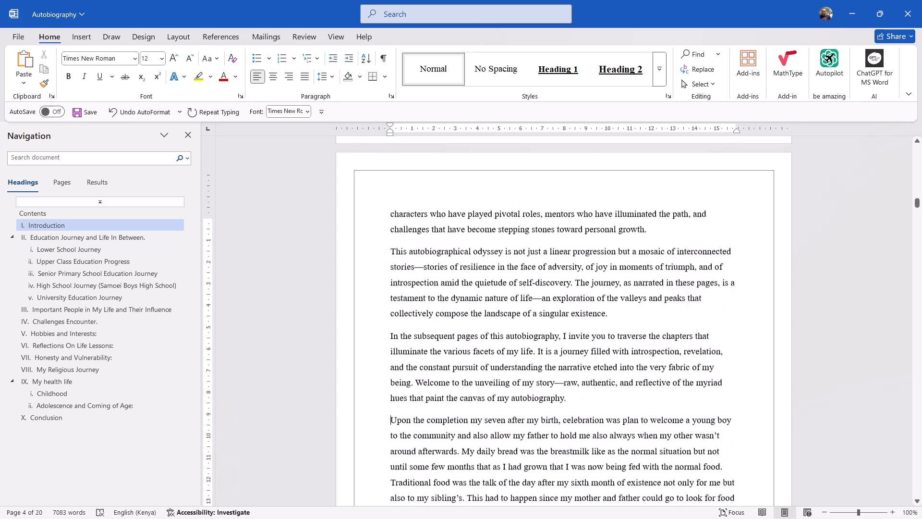
scroll(482, 278, "up", 7)
scroll(481, 271, "down", 4)
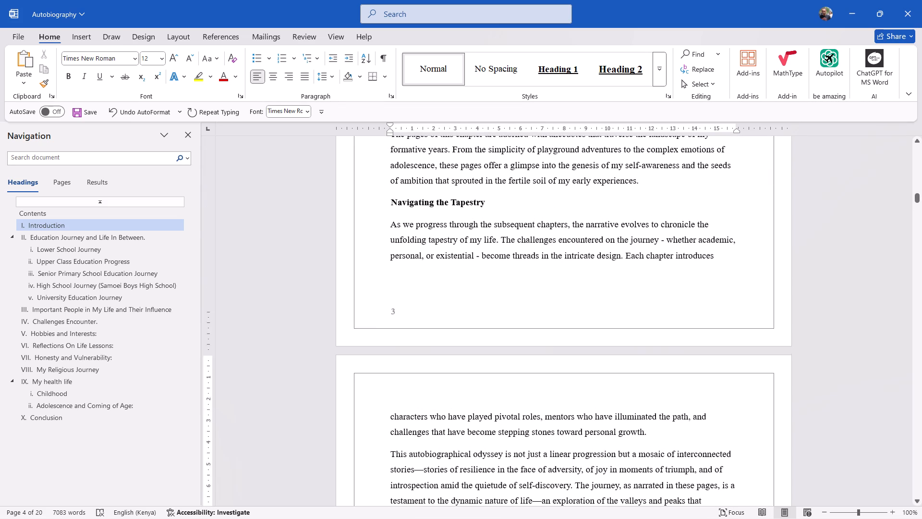
scroll(481, 271, "down", 4)
left_click(424, 250)
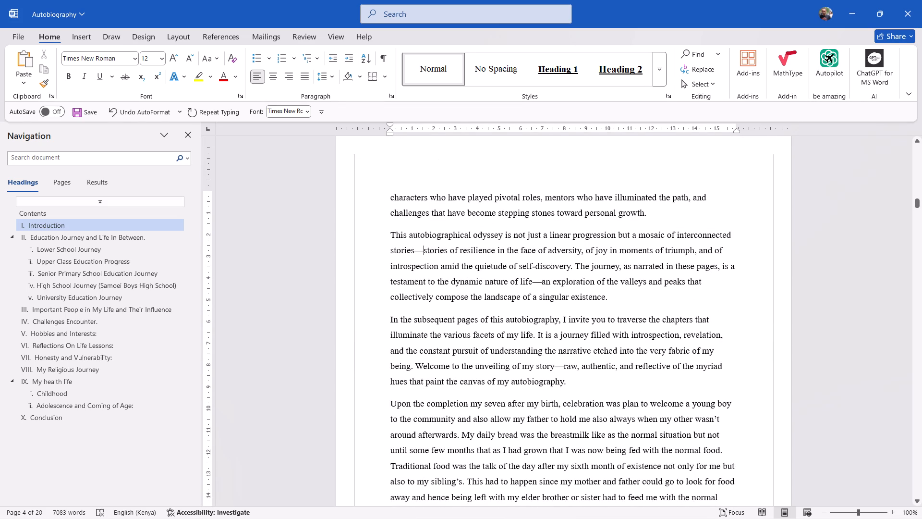
key("BackSpace")
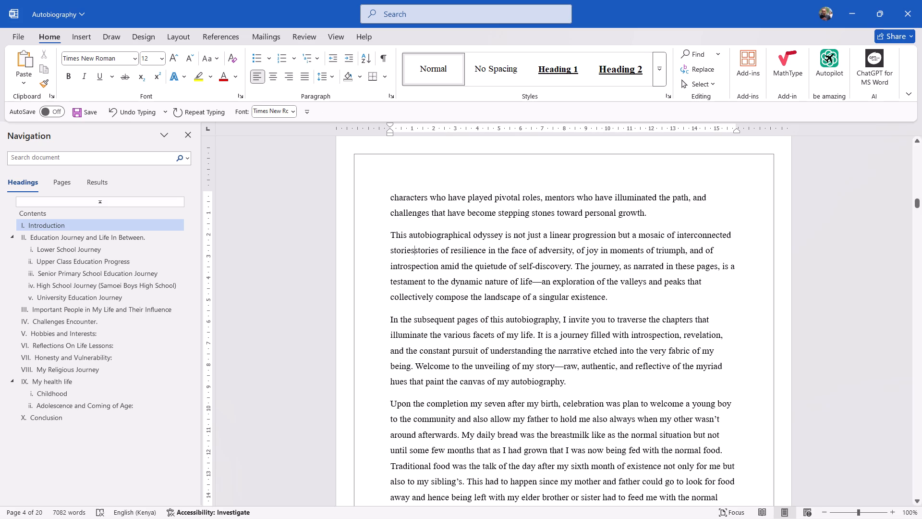
key("space")
type("-")
key("space")
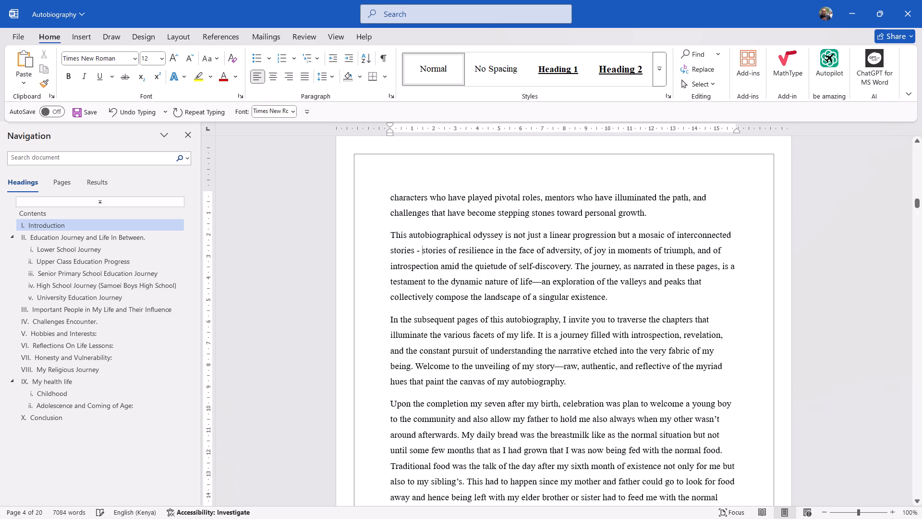
left_click(541, 283)
key("BackSpace")
key("space")
type("-")
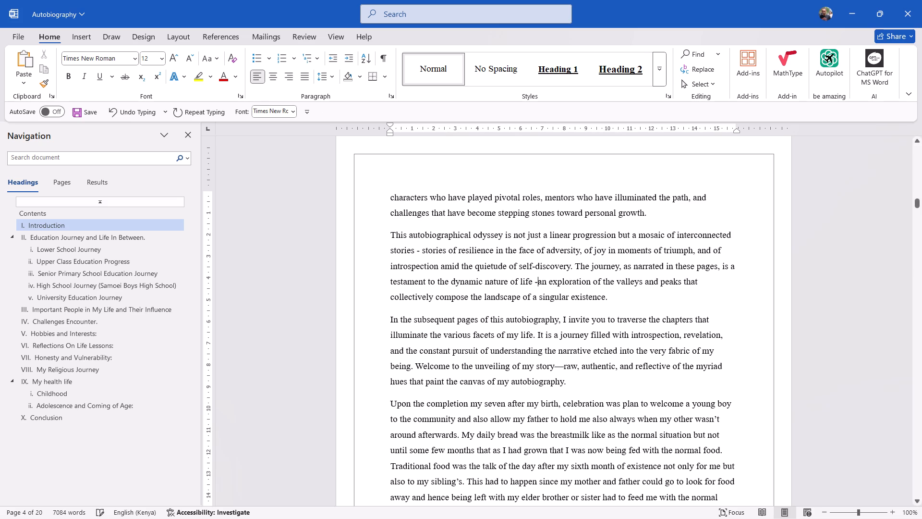
key("space")
Replace the long dash after "the unveiling of my story" in the "In the subsequent pages" paragraph with a spaced hyphen.
scroll(567, 258, "down", 2)
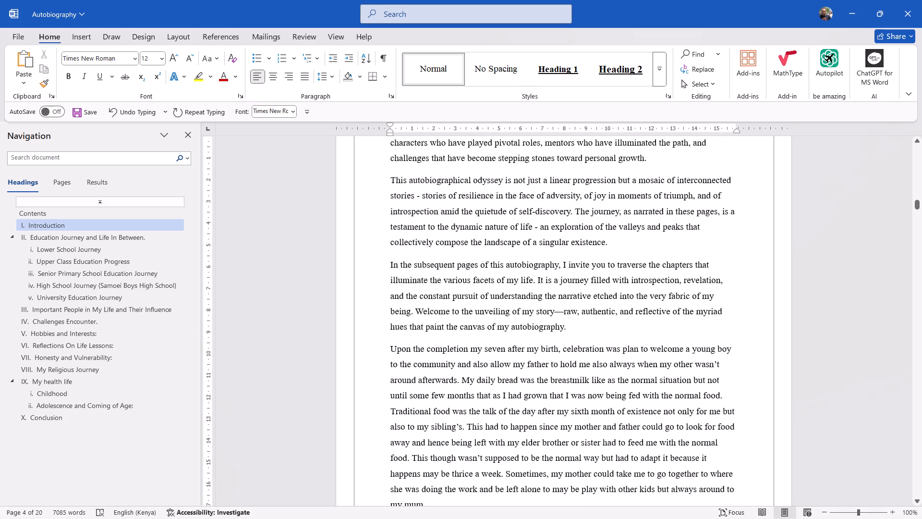
scroll(558, 290, "down", 2)
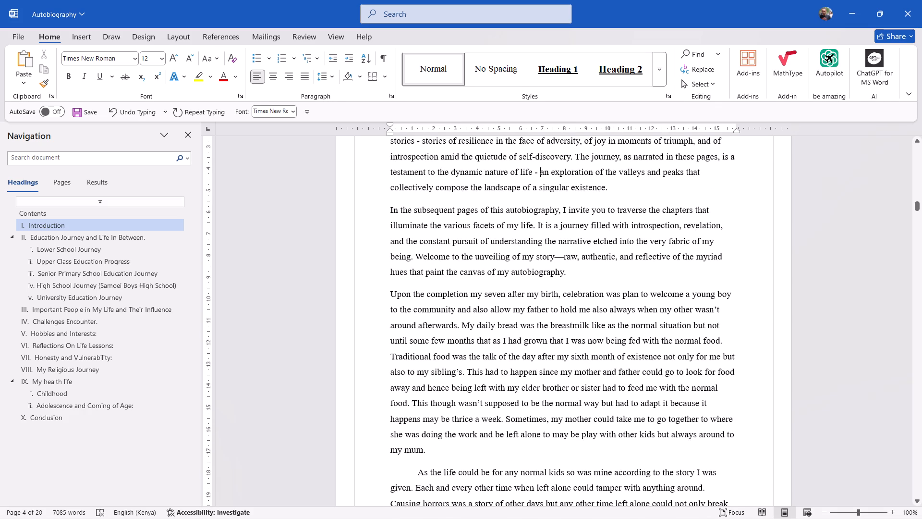
left_click(563, 260)
key("BackSpace")
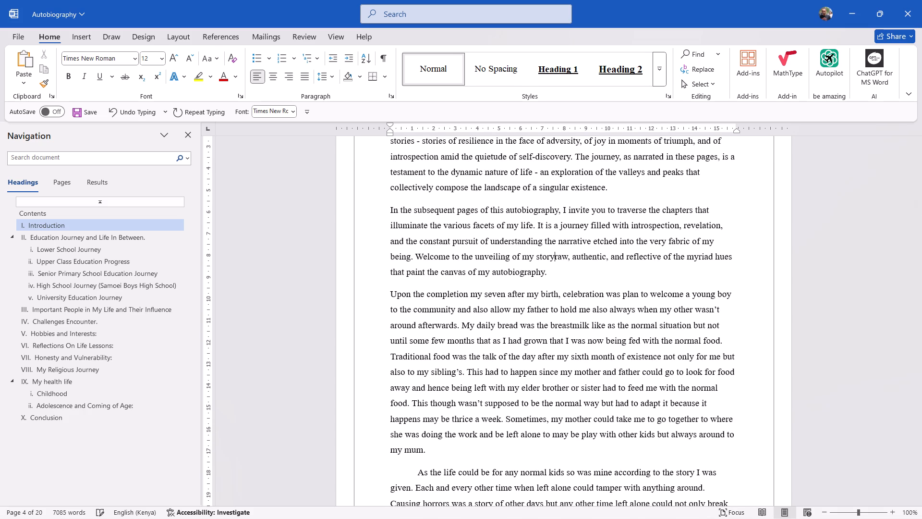
key("space")
type("-")
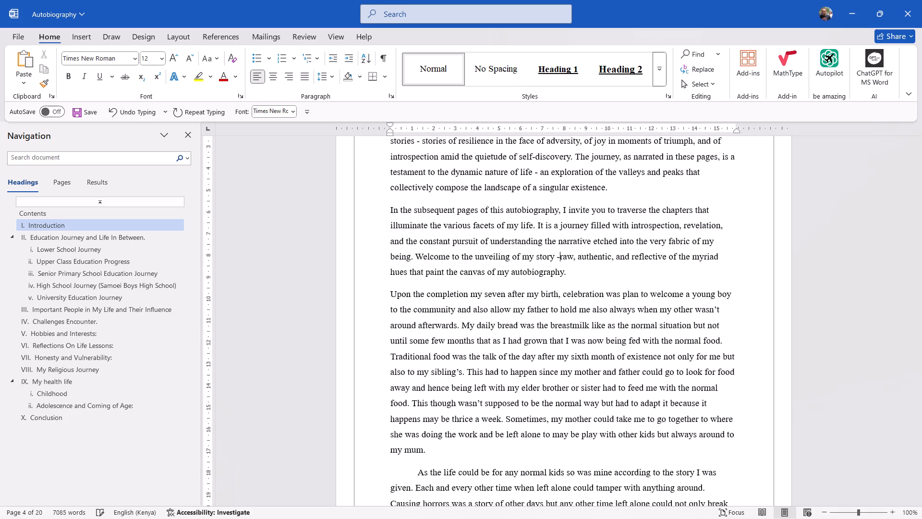
key("space")
Remove the first-line indents from the paragraphs beginning "As the life could be" and "Imagine, if you will" on page 4.
scroll(574, 260, "down", 1)
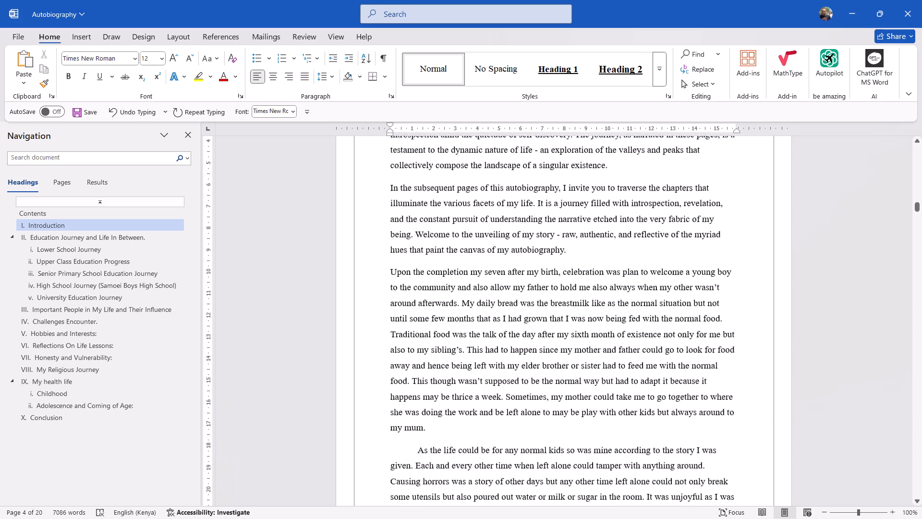
scroll(537, 263, "down", 2)
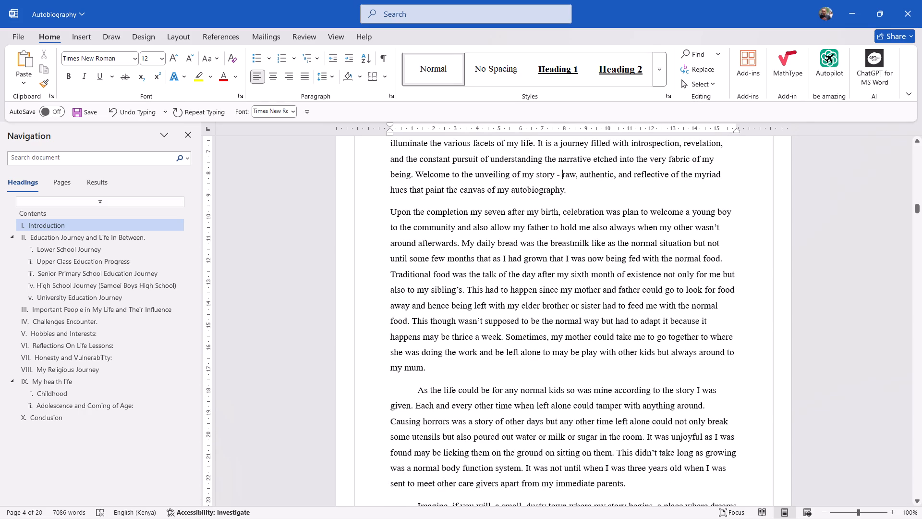
scroll(505, 255, "down", 4)
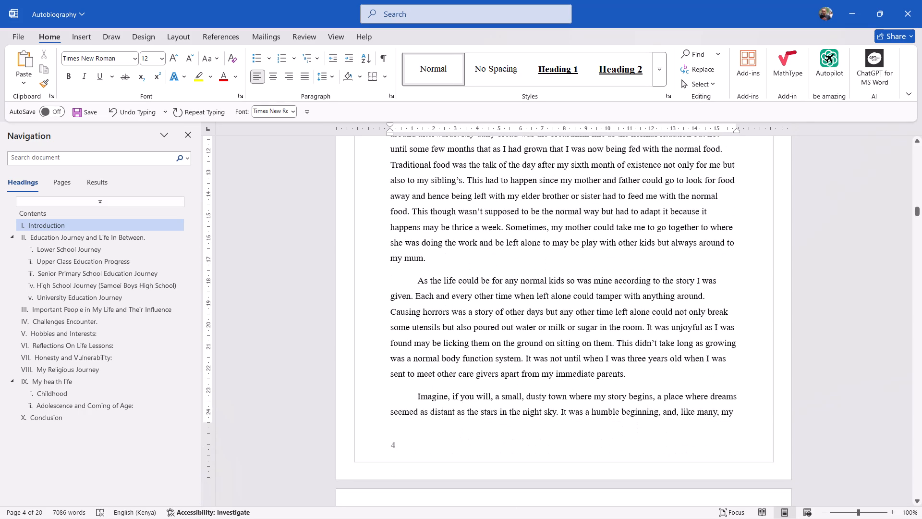
left_click(420, 281)
key("BackSpace")
scroll(513, 258, "down", 2)
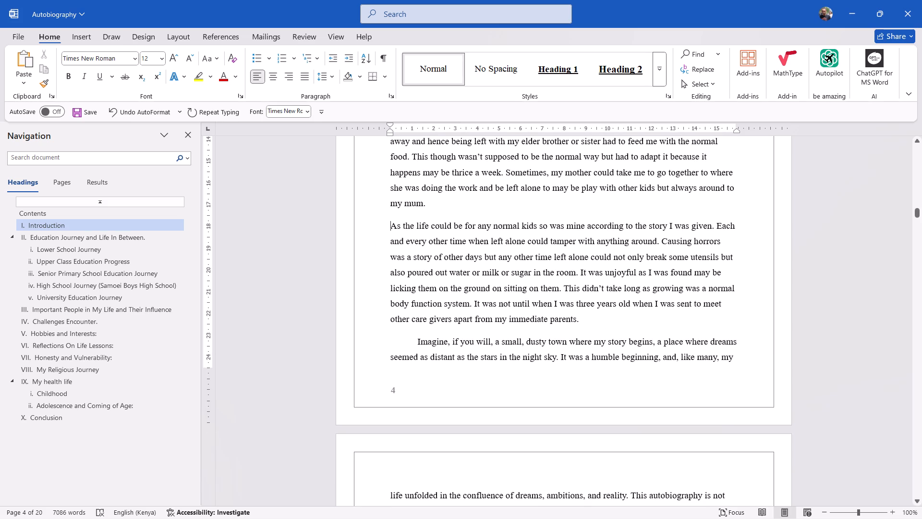
scroll(564, 247, "down", 2)
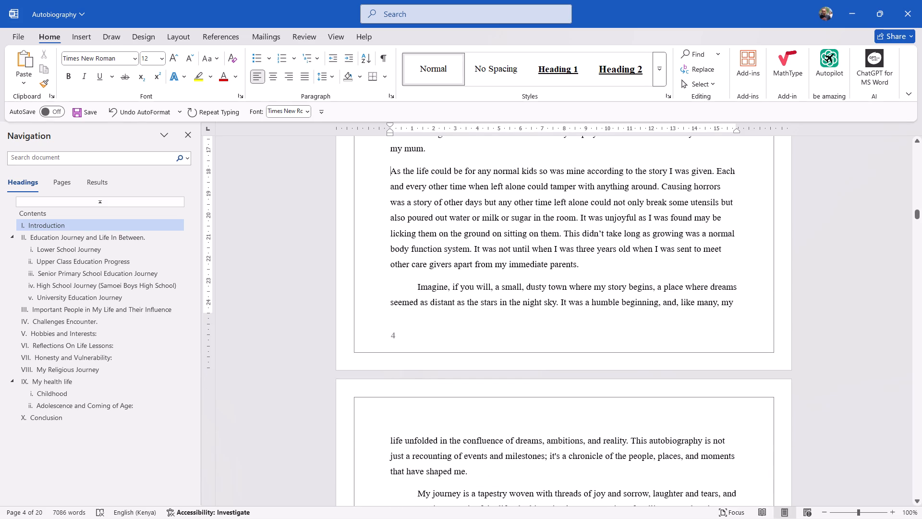
scroll(541, 240, "down", 3)
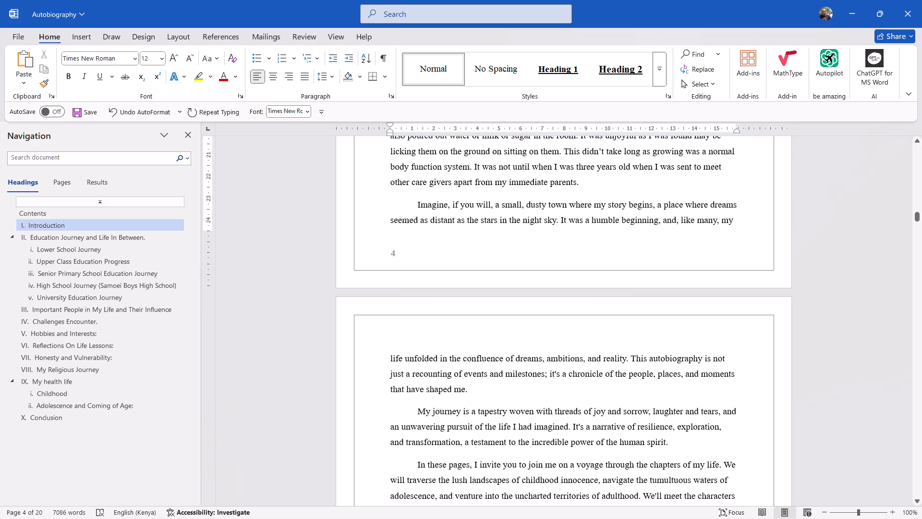
left_click(414, 204)
key("BackSpace")
Review the end of the Introduction up to the Lower School Journey section for remaining indents and long dashes.
scroll(471, 213, "up", 1)
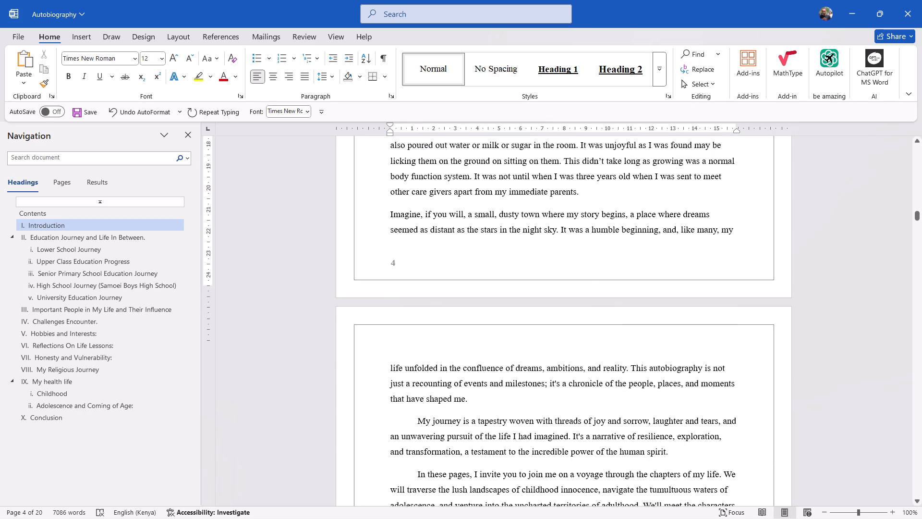
scroll(471, 213, "up", 2)
scroll(471, 213, "down", 7)
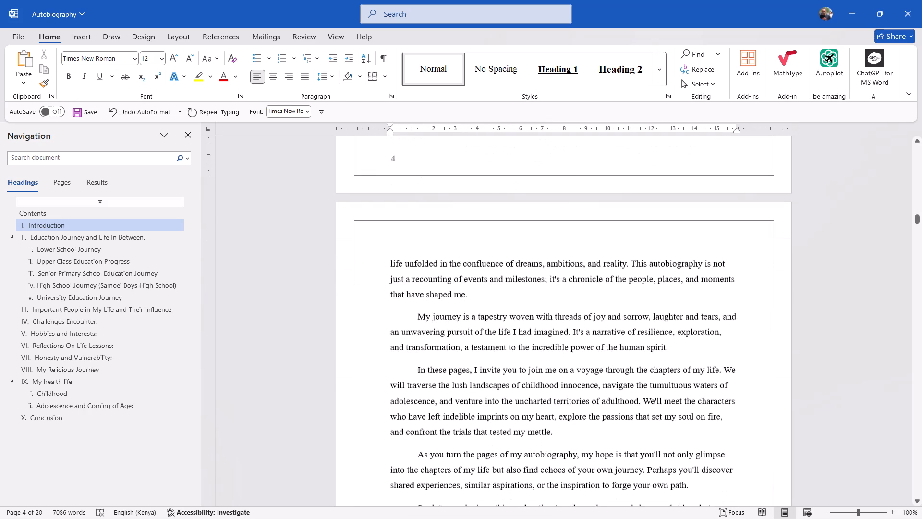
scroll(471, 213, "down", 3)
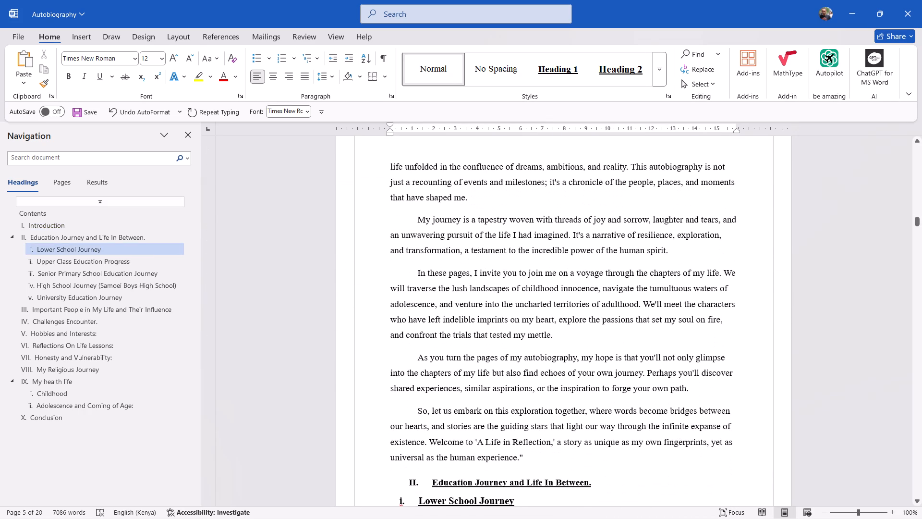
scroll(456, 213, "down", 2)
scroll(428, 189, "up", 2)
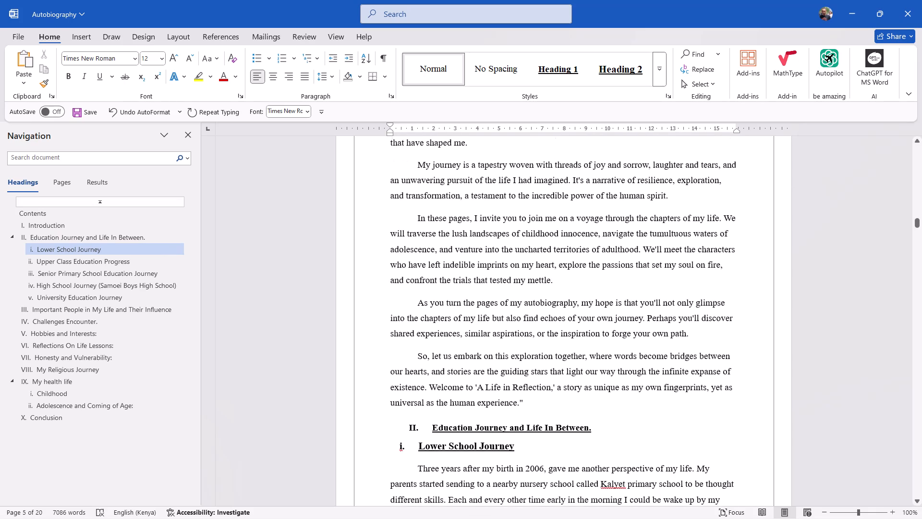
scroll(428, 189, "up", 9)
Remove the first-line indents from the Introduction's last four paragraphs, from "My journey is a tapestry" through "So, let us embark".
scroll(431, 190, "down", 4)
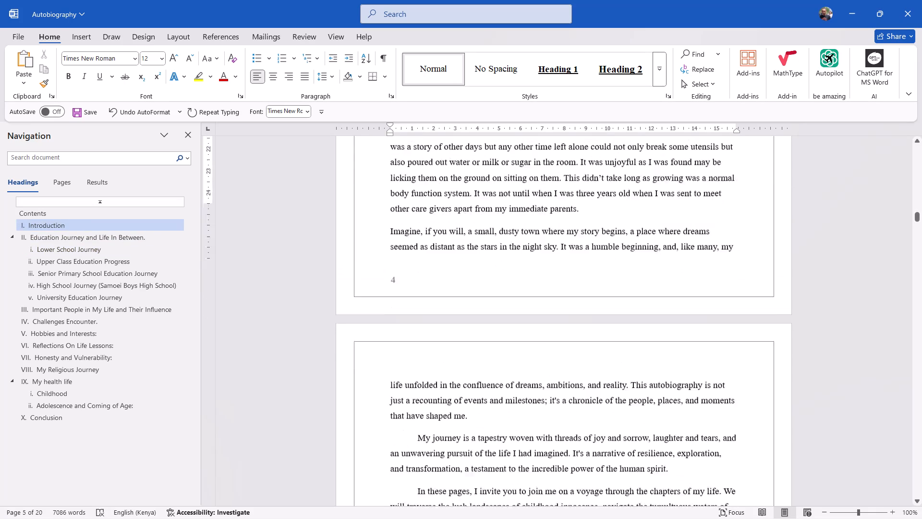
scroll(431, 190, "down", 4)
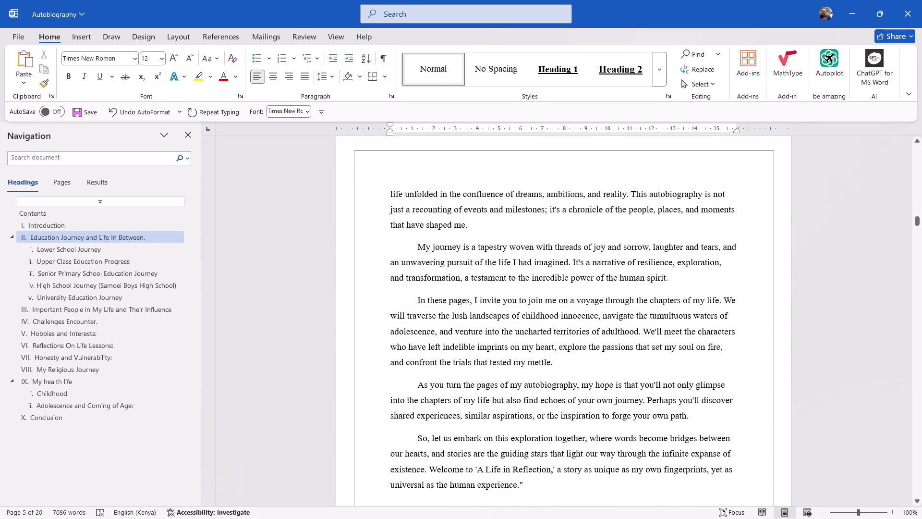
left_click(418, 247)
key("BackSpace")
scroll(466, 247, "down", 2)
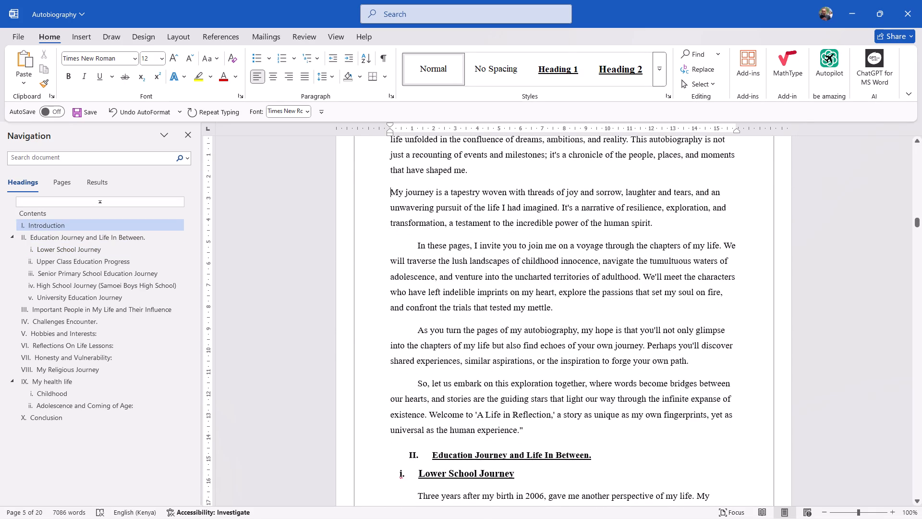
left_click(415, 247)
key("BackSpace")
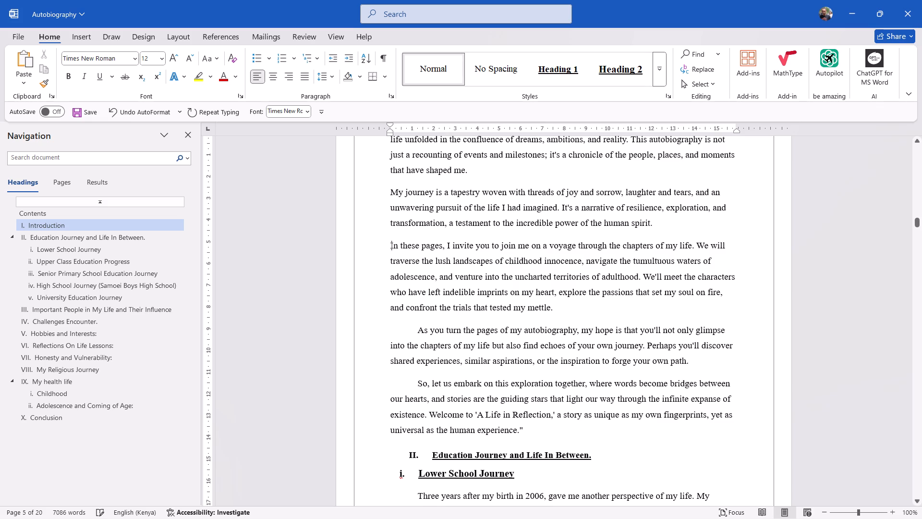
scroll(457, 234, "down", 2)
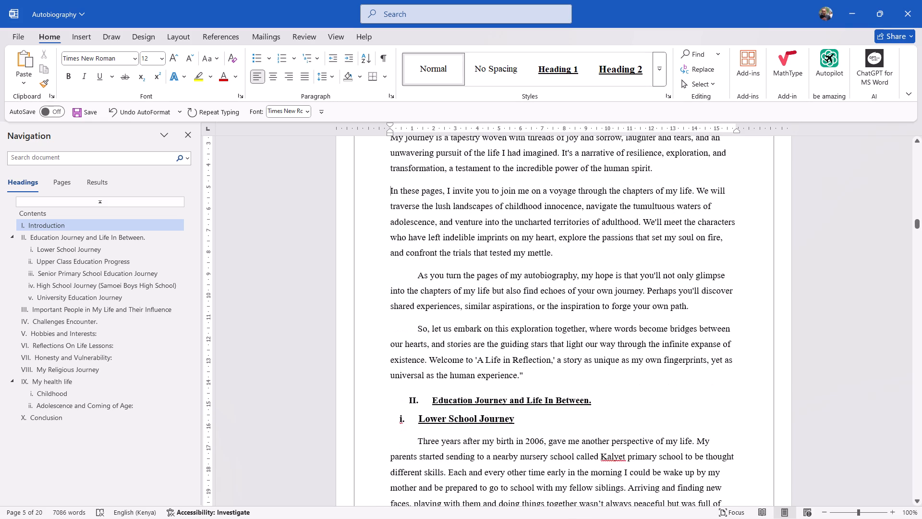
scroll(457, 234, "down", 1)
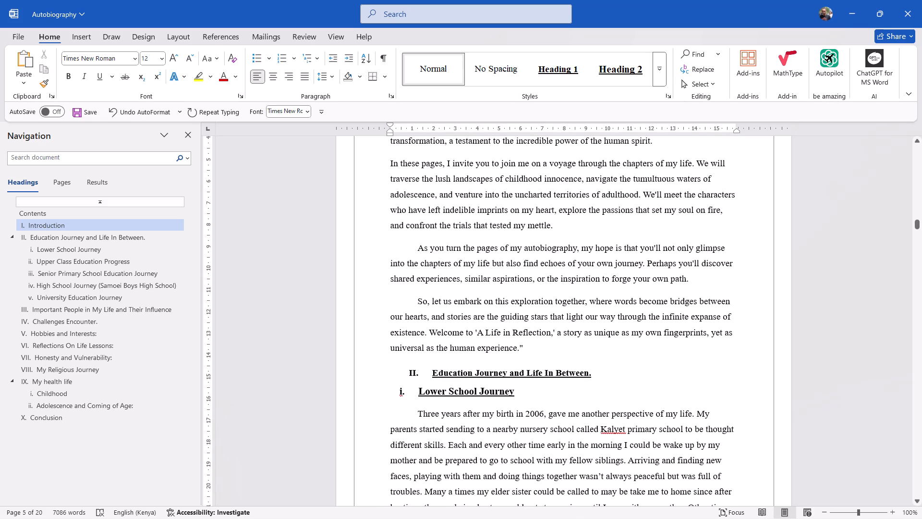
left_click(417, 251)
key("BackSpace")
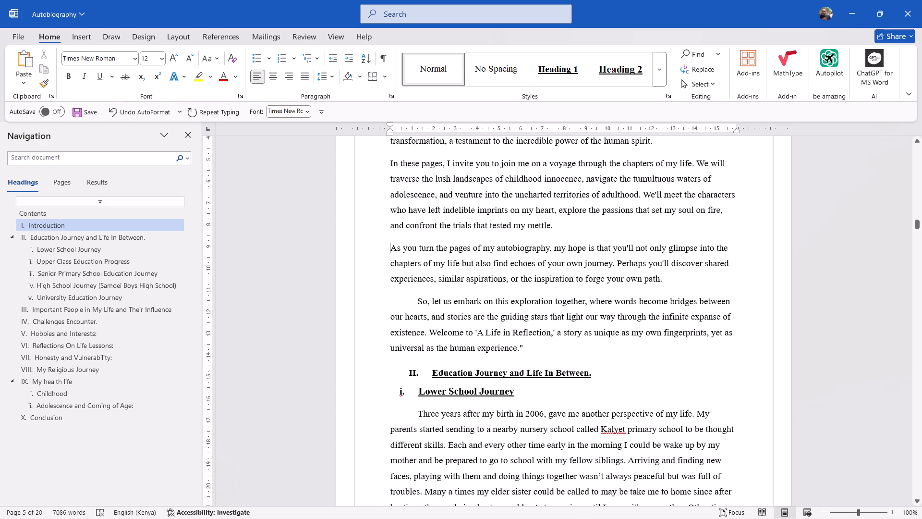
left_click(418, 304)
key("BackSpace")
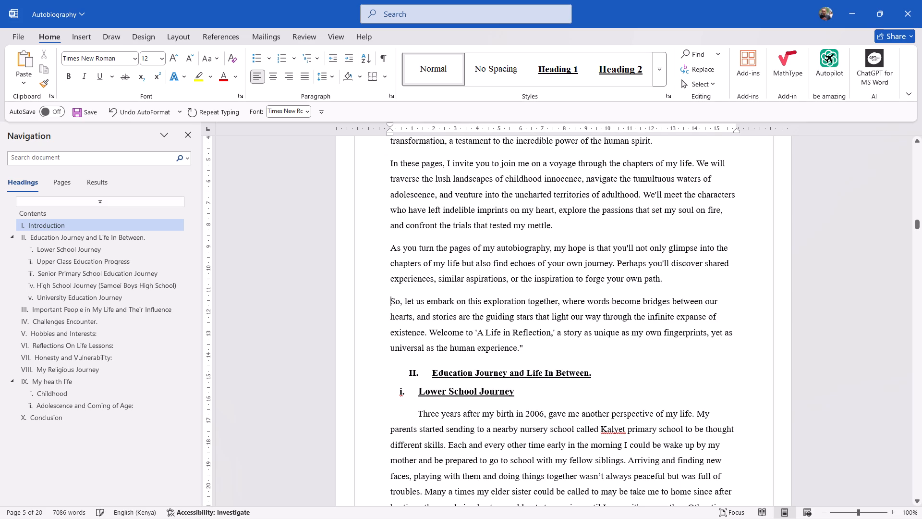
Review the Introduction's paragraphs across pages 4 and 5 for any remaining first-line indents.
scroll(442, 278, "up", 10)
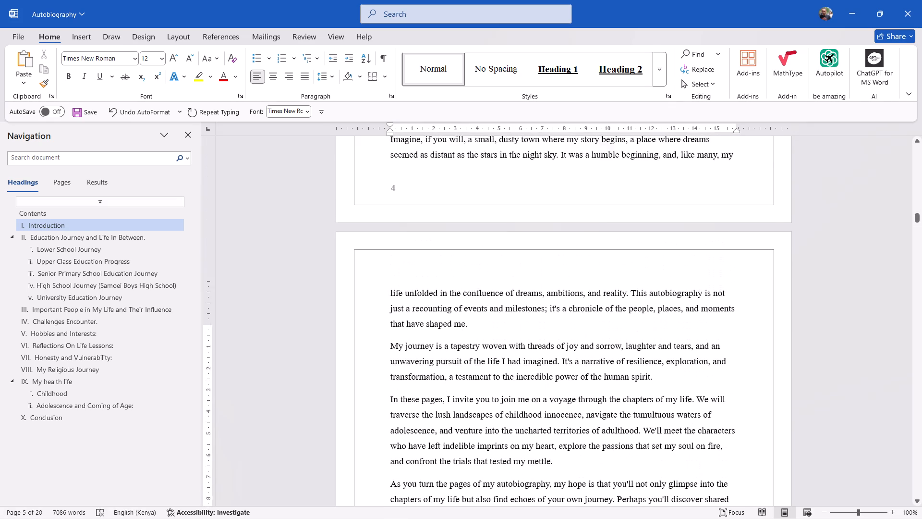
scroll(442, 277, "up", 2)
scroll(442, 275, "down", 7)
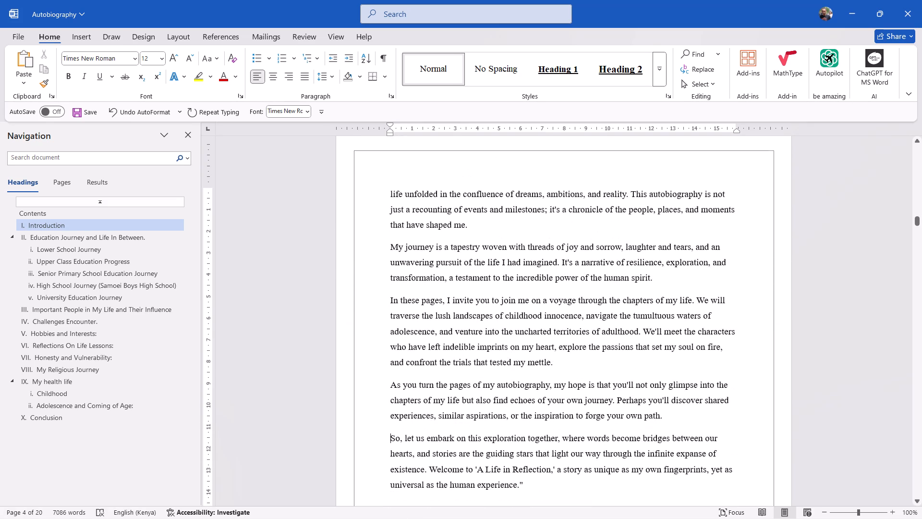
Remove the first-line indent from the Lower School Journey paragraph beginning "Three years after my birth".
scroll(442, 275, "down", 6)
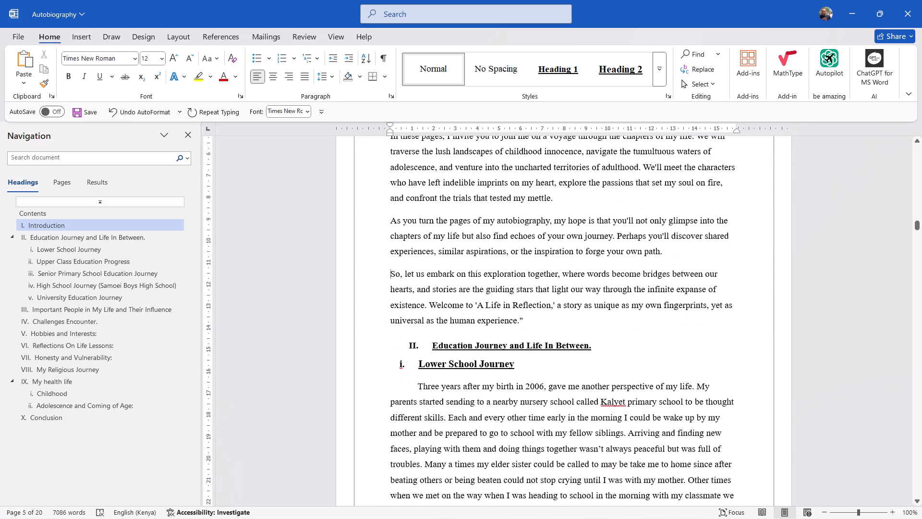
scroll(575, 274, "down", 3)
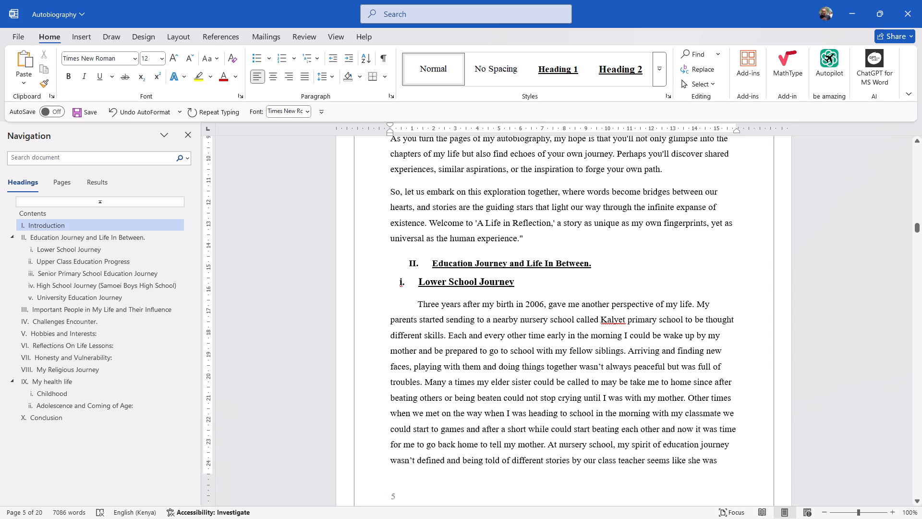
left_click(419, 306)
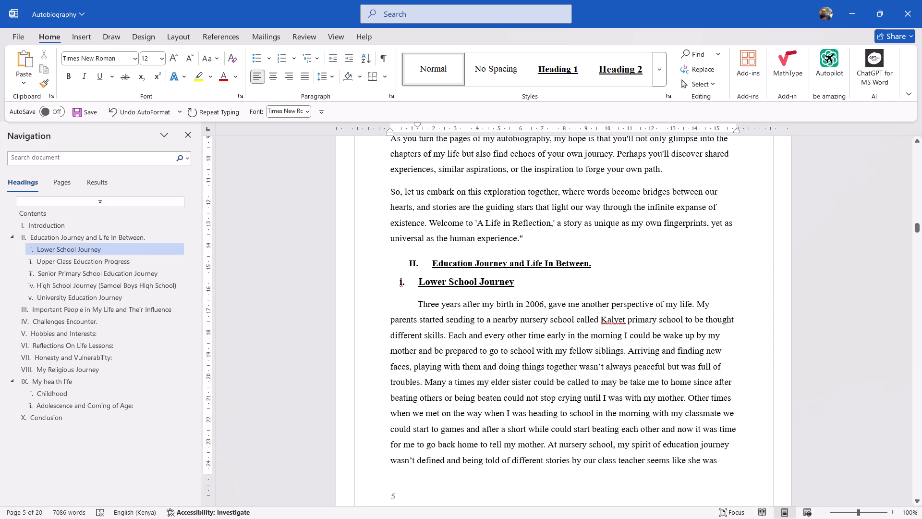
key("BackSpace")
Correct the last digit of the birth year in the first sentence of Lower School Journey.
scroll(459, 287, "down", 3)
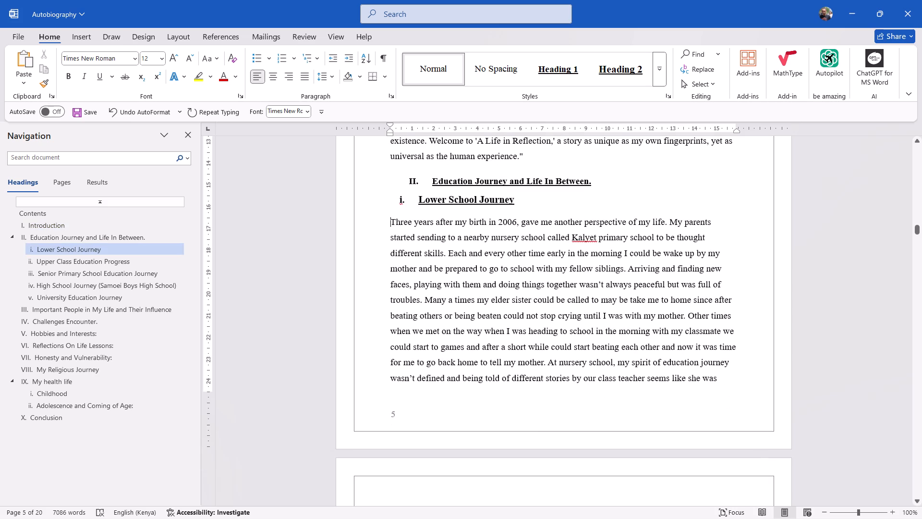
left_click(516, 222)
key("BackSpace")
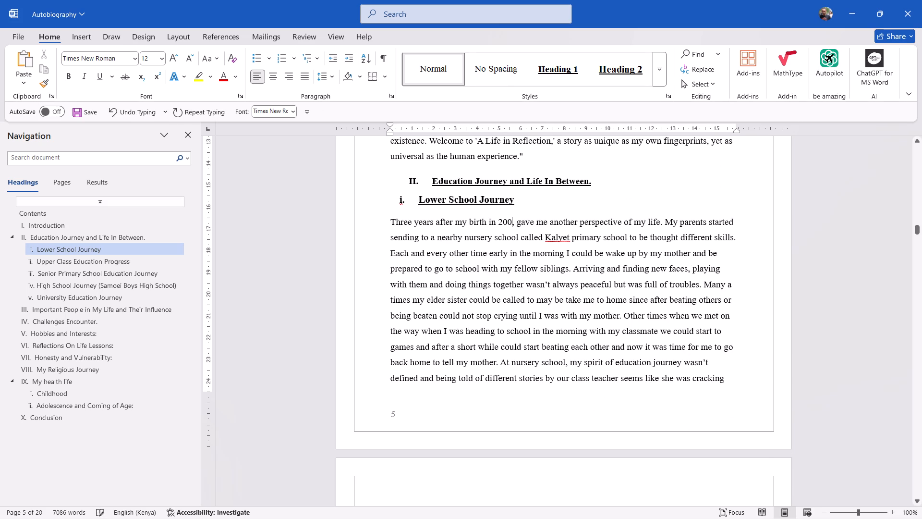
key("5")
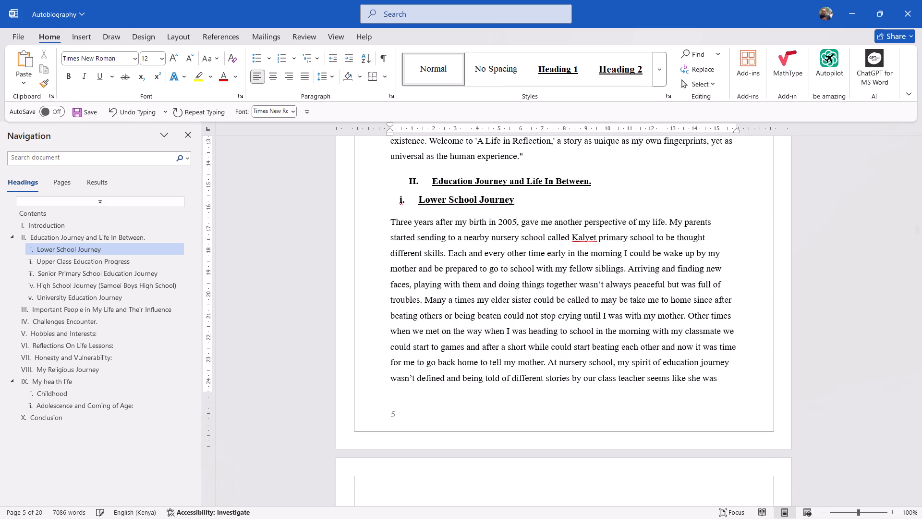
Replace the school name Kalyet with Kapchebiswet in the first Lower School Journey paragraph.
double_click(587, 235)
type("Kap")
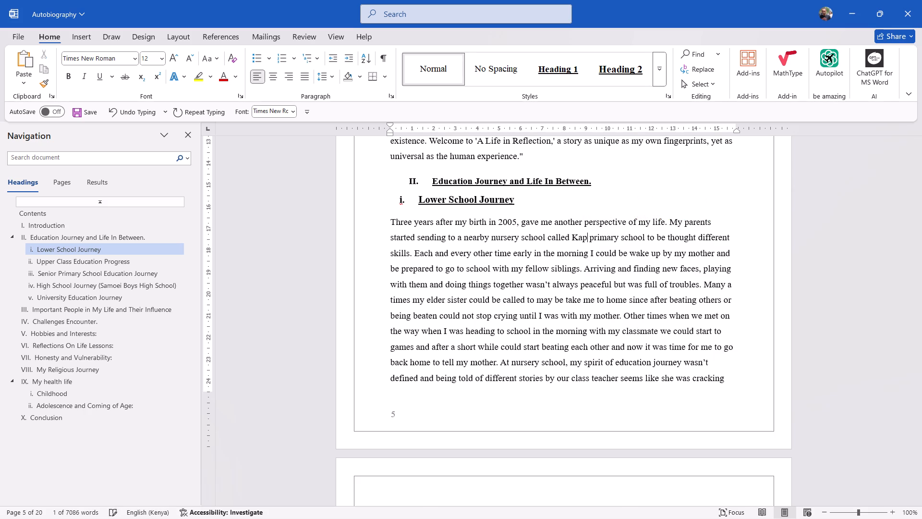
key("BackSpace")
key("BackSpace")
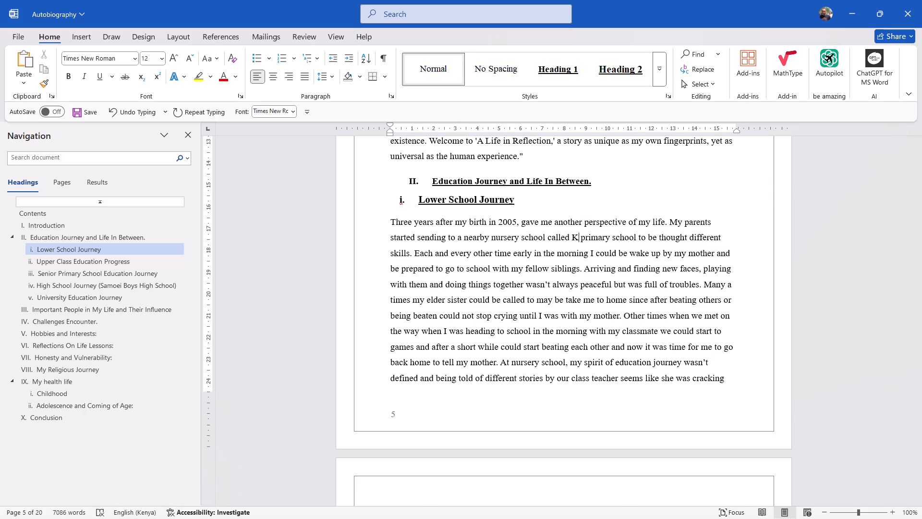
key("p")
key("BackSpace")
type("apch")
key("e")
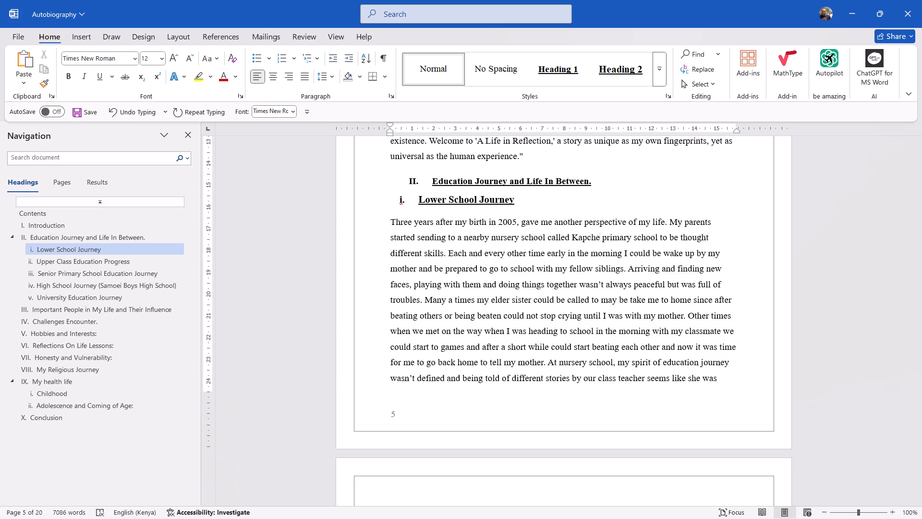
key("b")
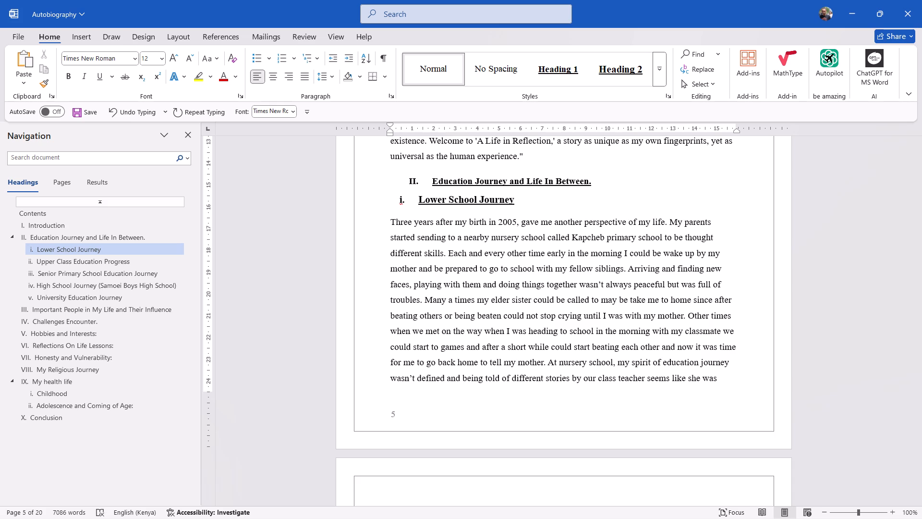
type("iswet")
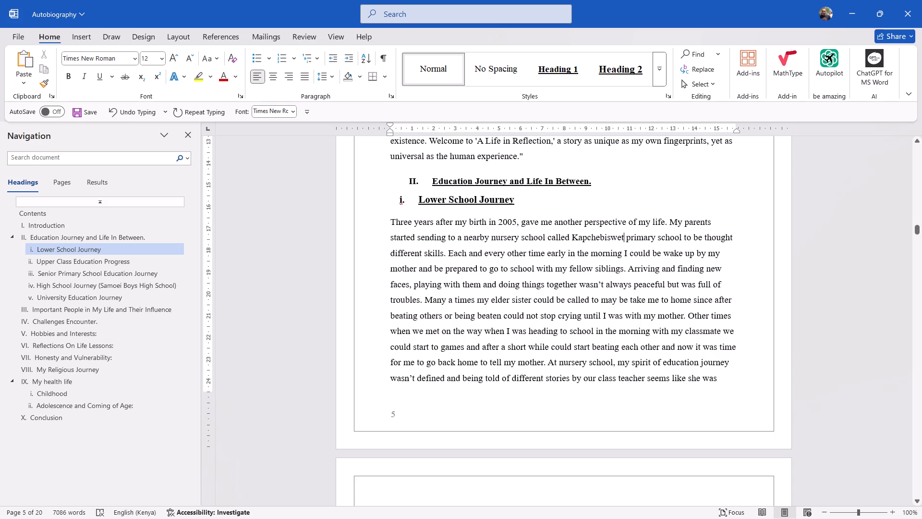
Remove the first-line indent from the paragraph beginning "After short while it was time to shift" on page 6.
scroll(576, 273, "down", 1)
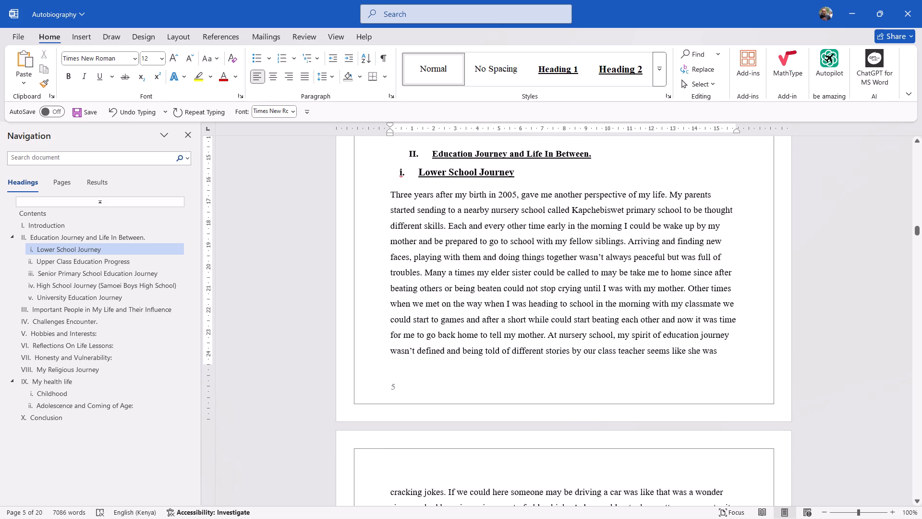
scroll(546, 251, "down", 2)
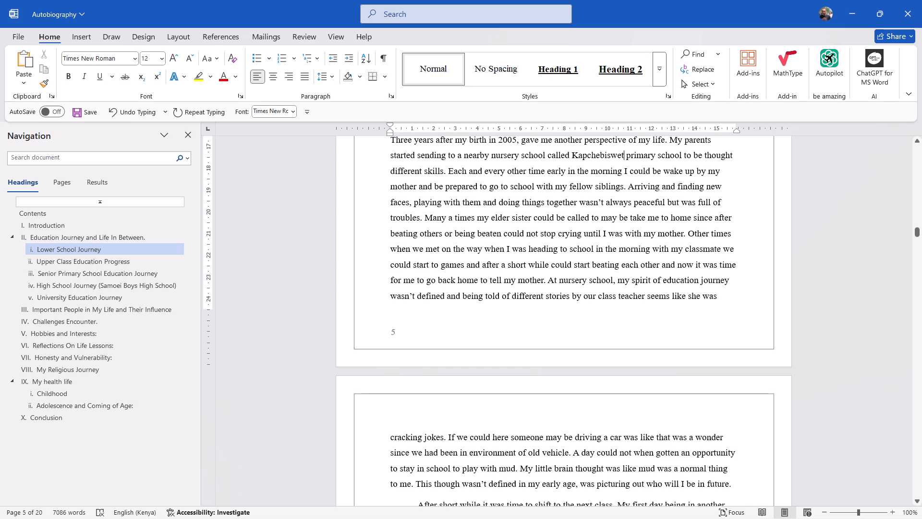
scroll(473, 196, "down", 1)
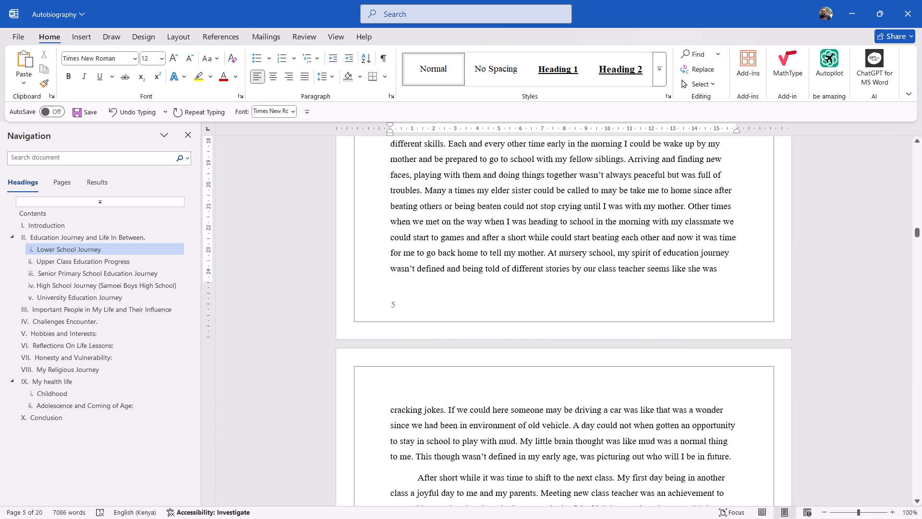
scroll(473, 196, "down", 8)
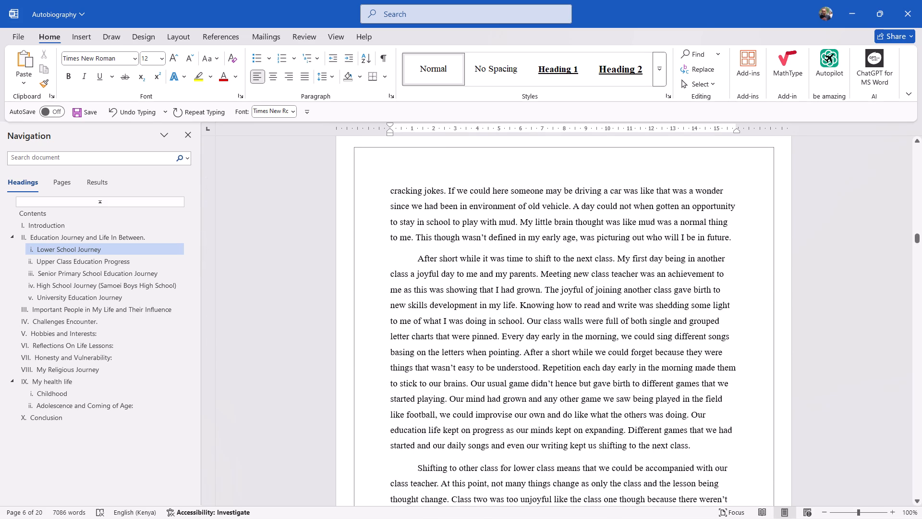
scroll(423, 251, "up", 8)
scroll(423, 251, "down", 5)
scroll(423, 251, "up", 9)
scroll(423, 251, "down", 6)
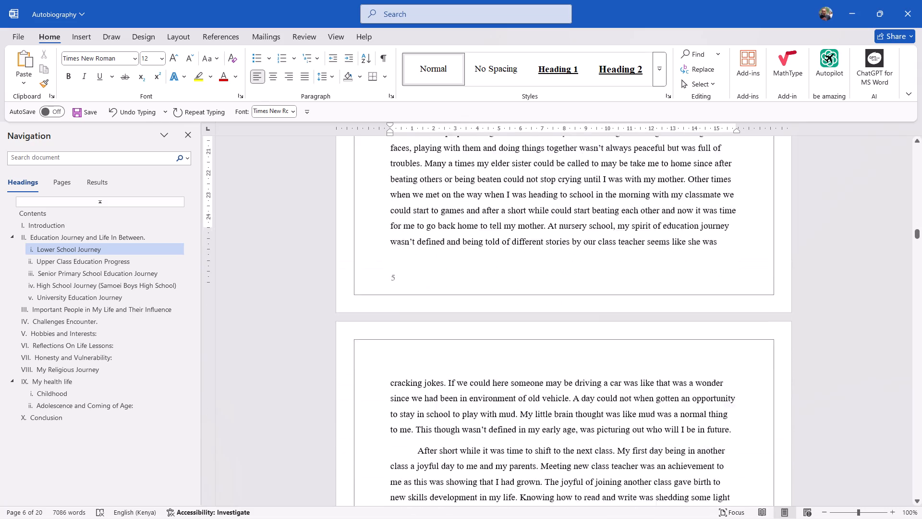
scroll(423, 251, "down", 3)
left_click(415, 344)
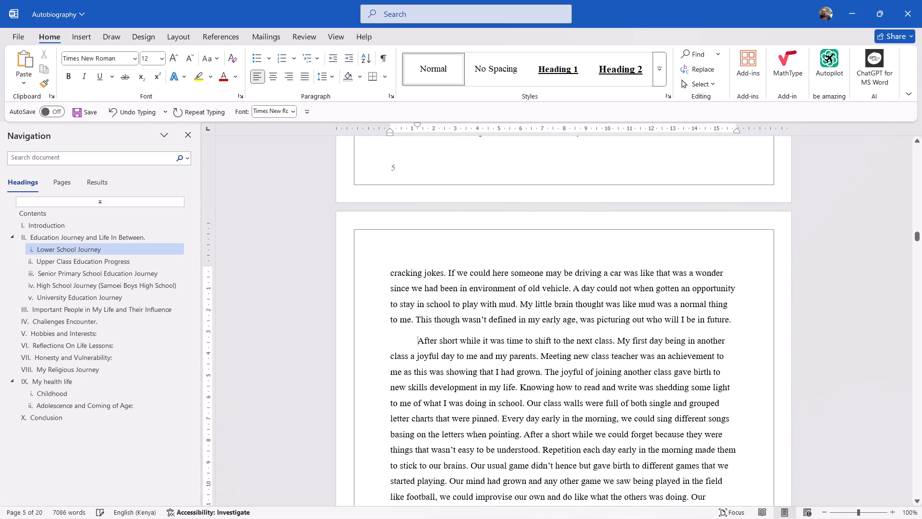
key("BackSpace")
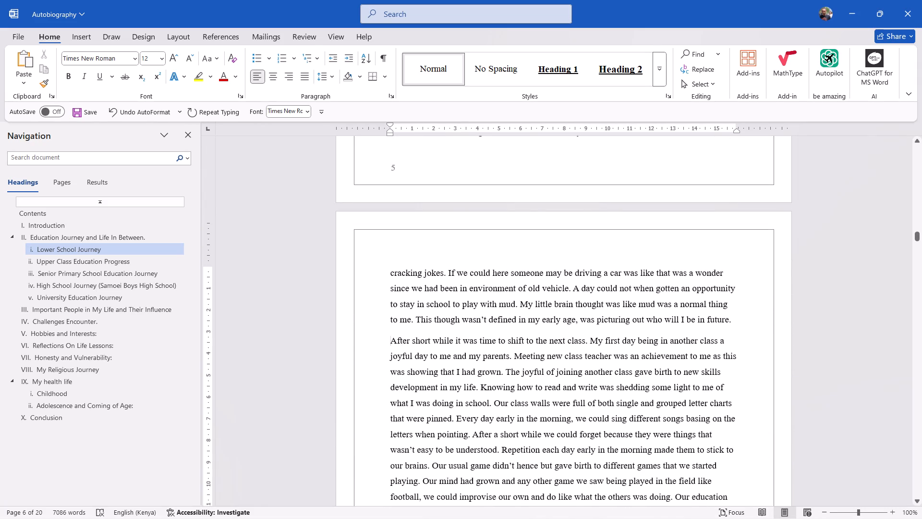
Remove the first-line indent from the last Lower School Journey paragraph, beginning "Shifting to other class".
scroll(454, 317, "down", 4)
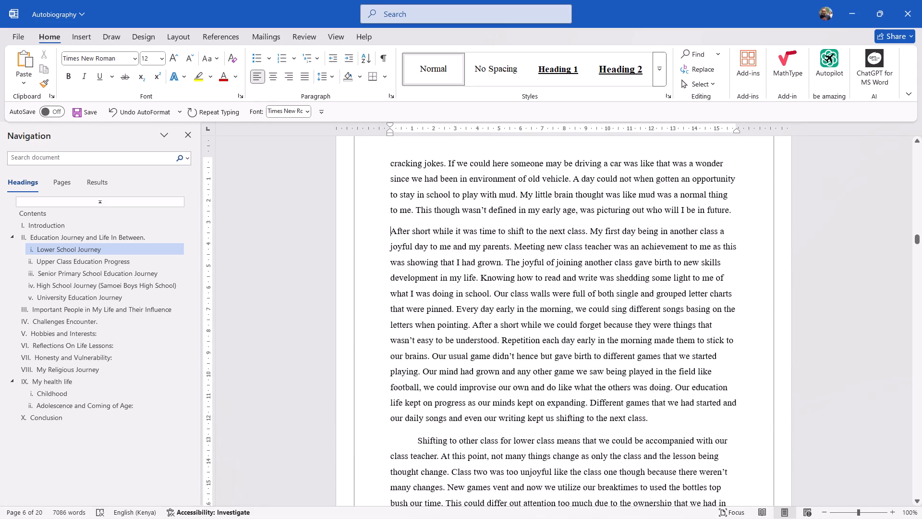
scroll(454, 317, "down", 1)
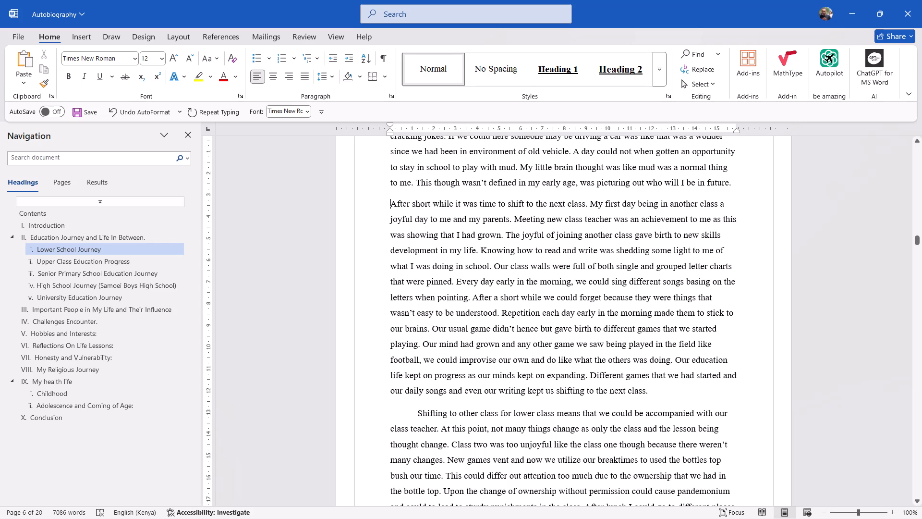
scroll(453, 309, "down", 3)
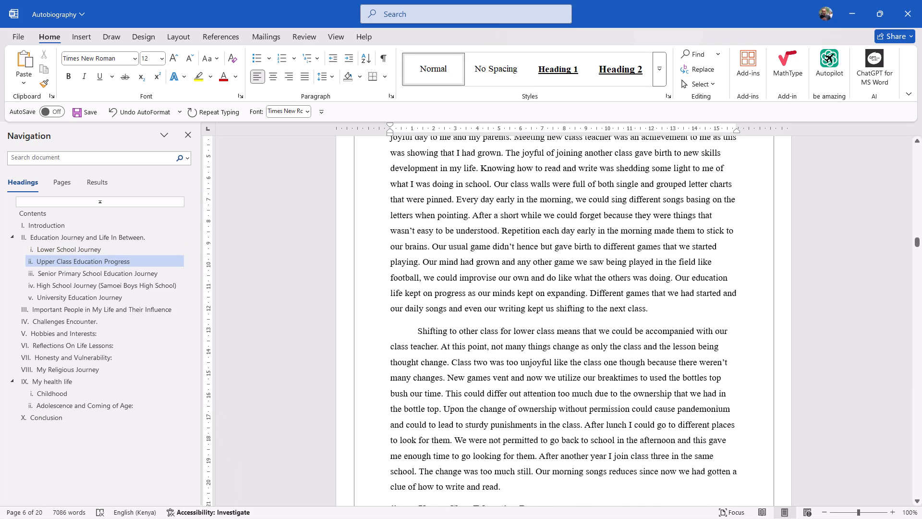
scroll(450, 306, "down", 2)
left_click(413, 277)
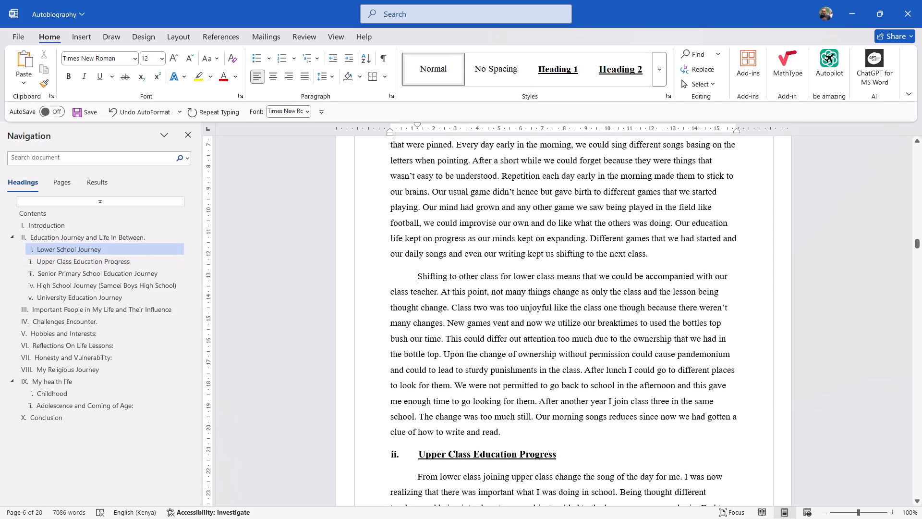
key("BackSpace")
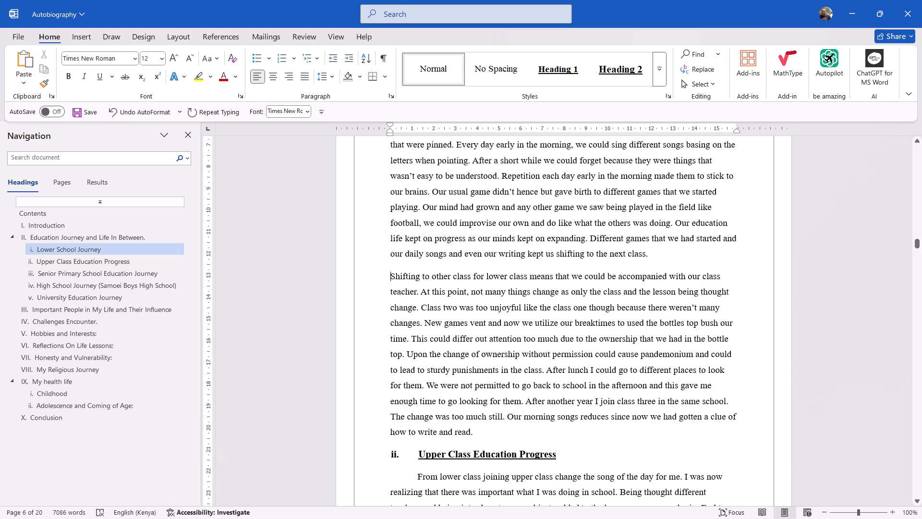
Remove the first-line indents from the Upper Class Education Progress paragraphs beginning "From lower class joining" and "It was until after one year".
scroll(456, 265, "down", 7)
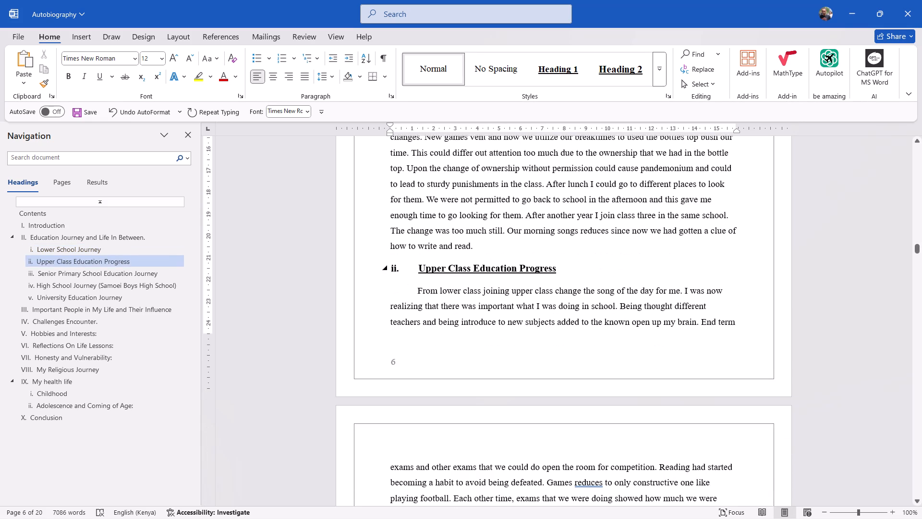
left_click(418, 284)
key("BackSpace")
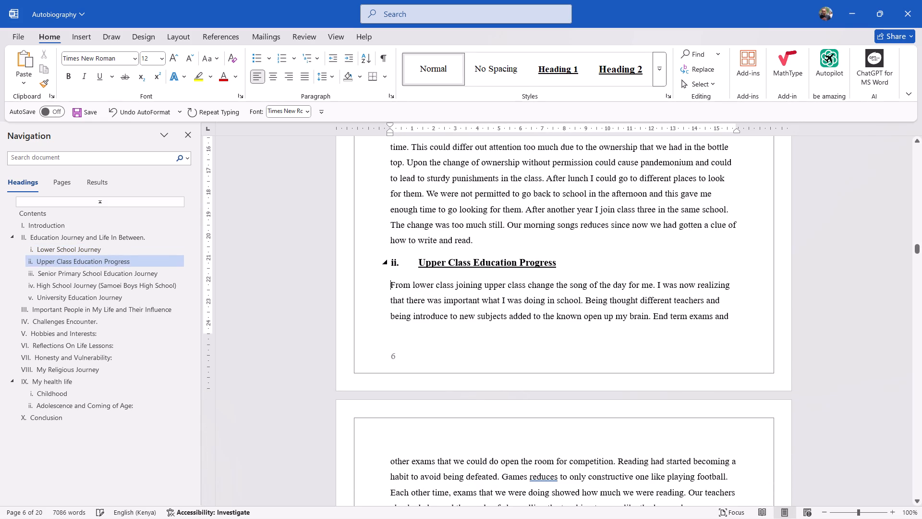
scroll(439, 263, "down", 1)
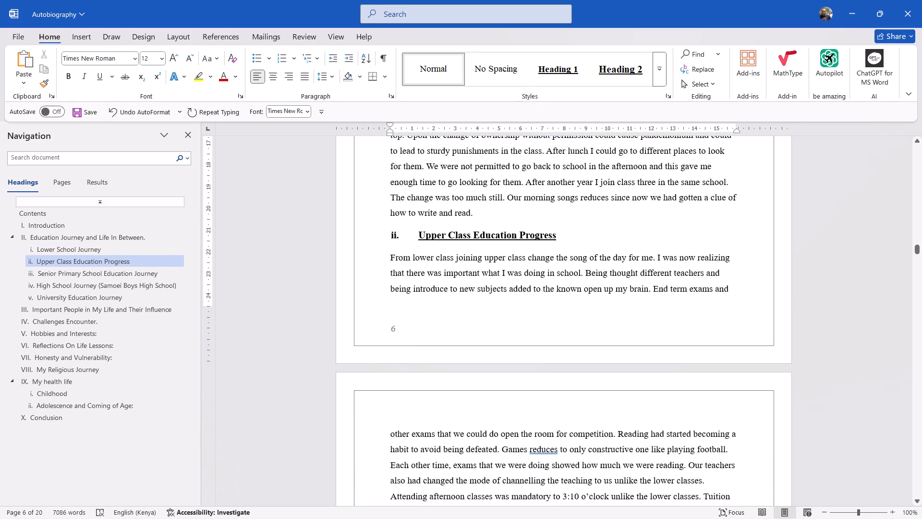
scroll(439, 263, "down", 8)
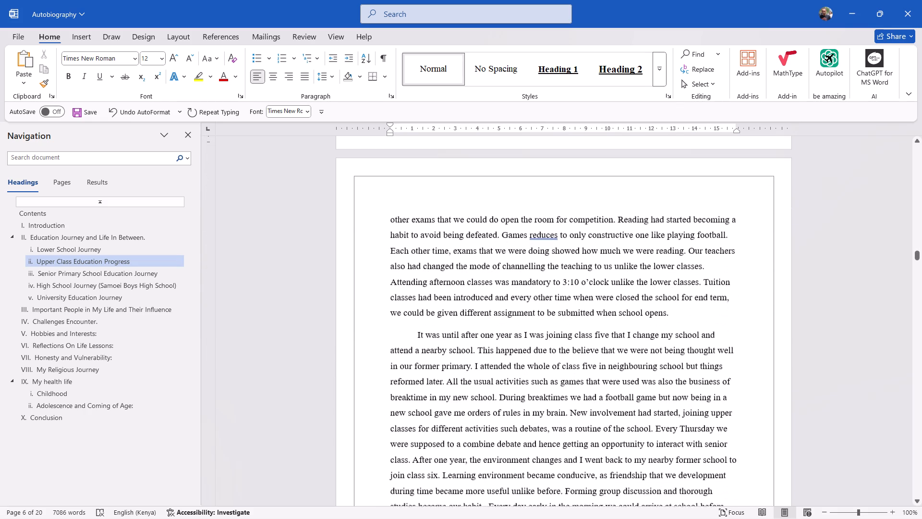
scroll(439, 263, "down", 2)
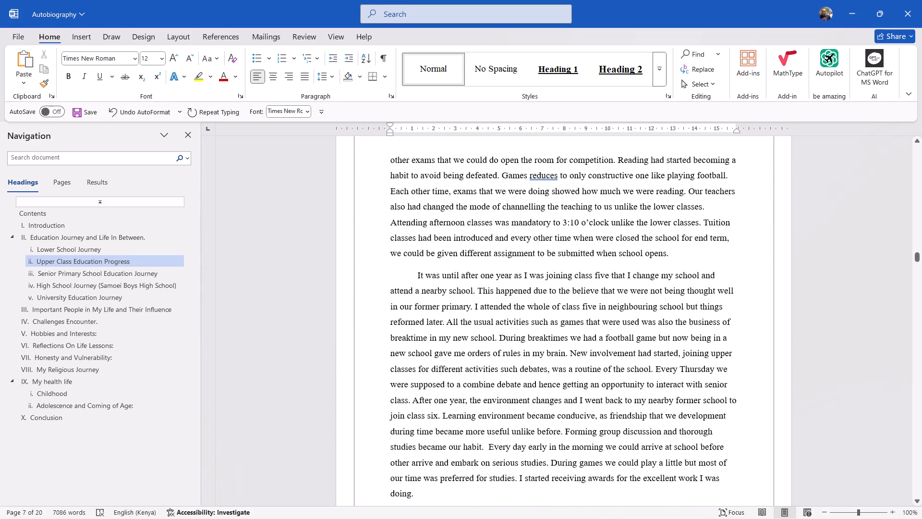
left_click(418, 278)
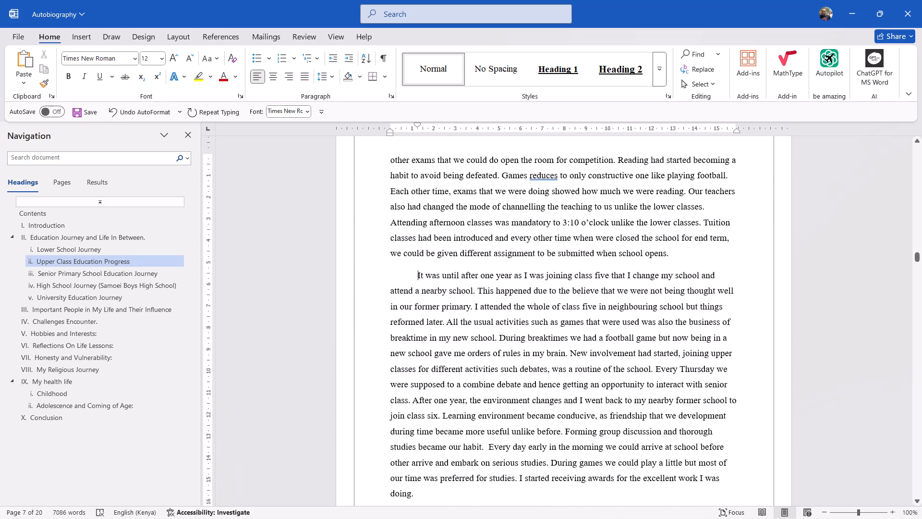
key("BackSpace")
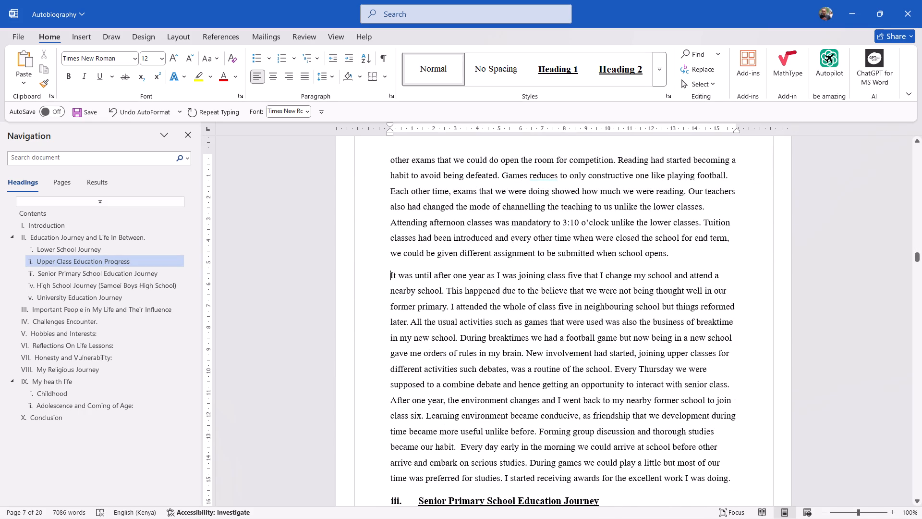
Remove the first-line indents from the Senior Primary School paragraphs beginning "The transition to senior primary school" and "Senior primary school introduced me".
scroll(477, 246, "down", 6)
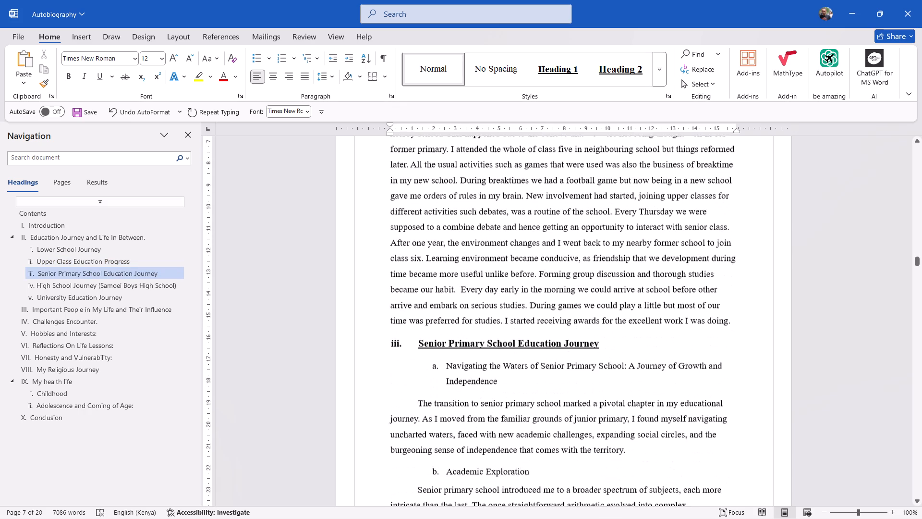
scroll(472, 249, "down", 3)
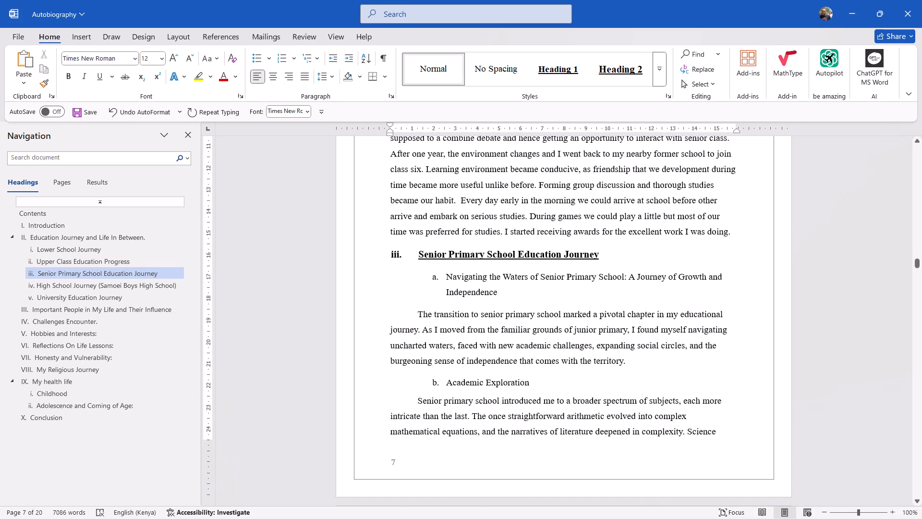
scroll(497, 288, "down", 2)
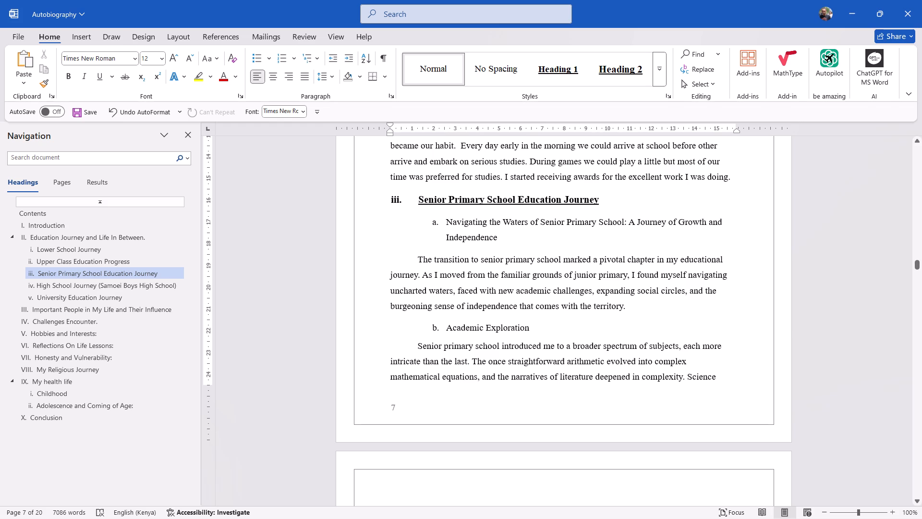
left_click(420, 259)
key("BackSpace")
scroll(466, 259, "down", 2)
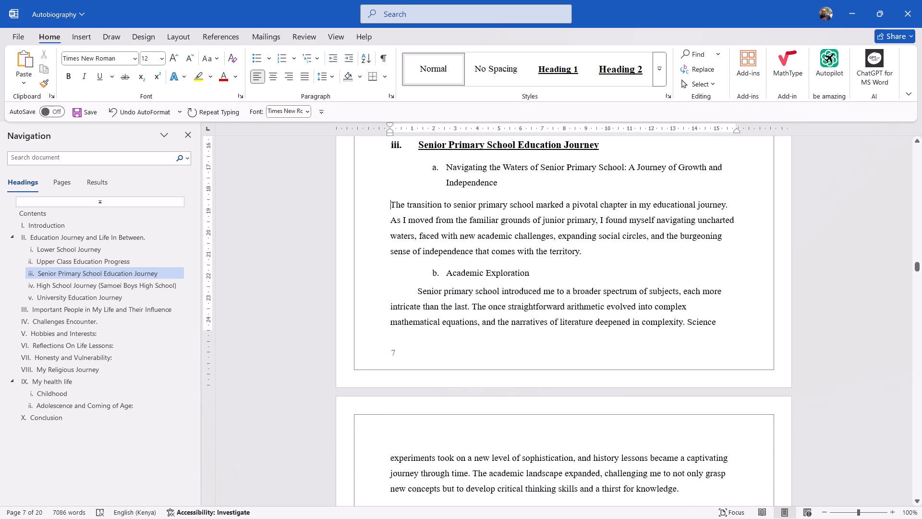
left_click(419, 289)
key("BackSpace")
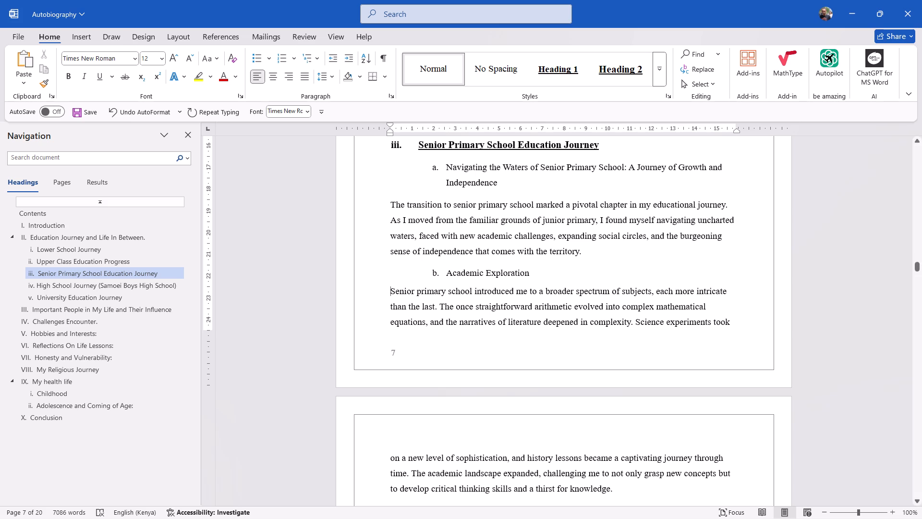
Remove the first-line indents from the paragraphs under "Teachers as Mentors" and "Social Dynamics and Friendships" on page 8.
scroll(437, 265, "down", 4)
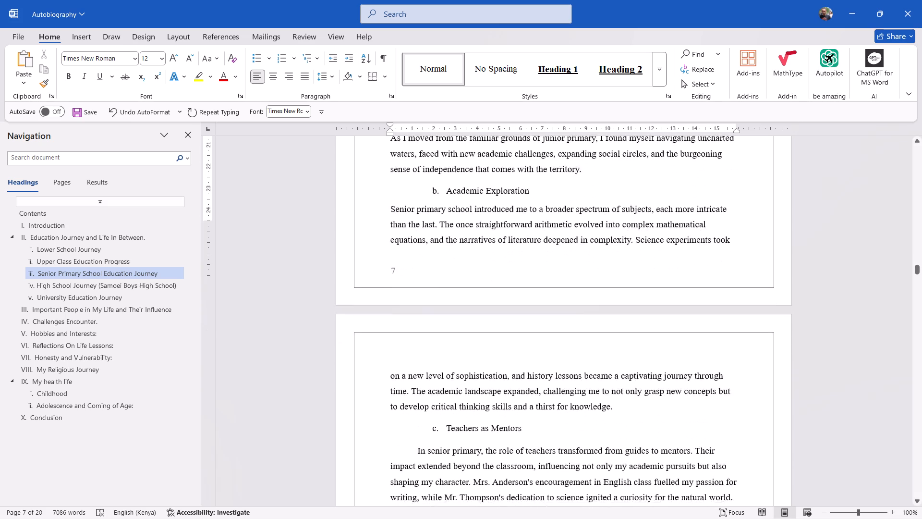
scroll(437, 265, "down", 5)
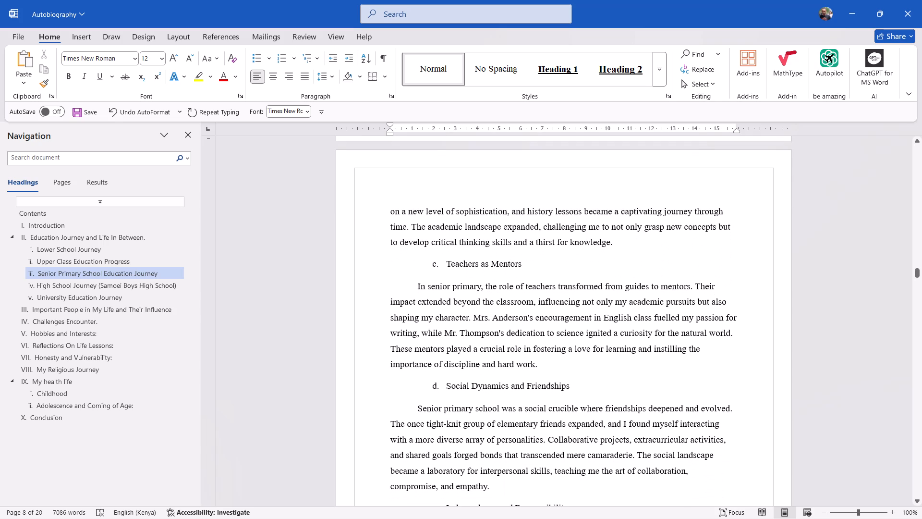
left_click(417, 289)
key("BackSpace")
scroll(451, 273, "down", 3)
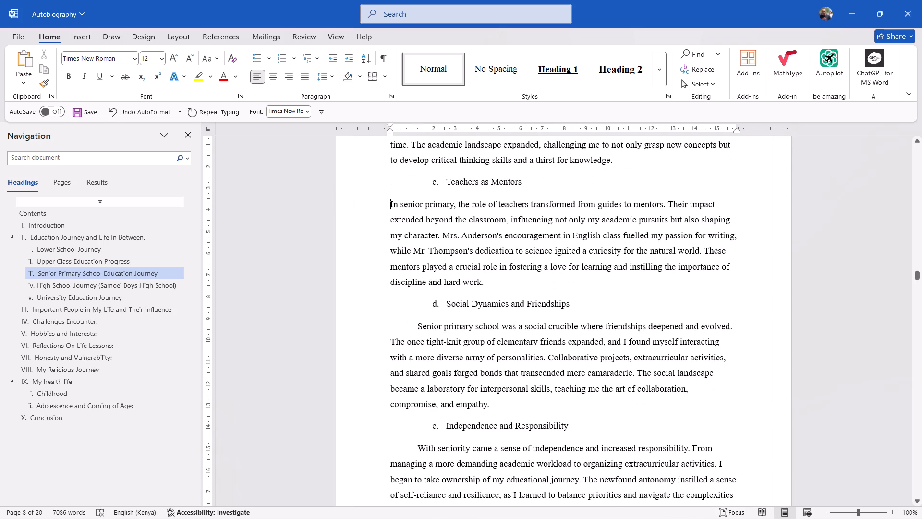
left_click(418, 326)
key("BackSpace")
scroll(459, 286, "down", 1)
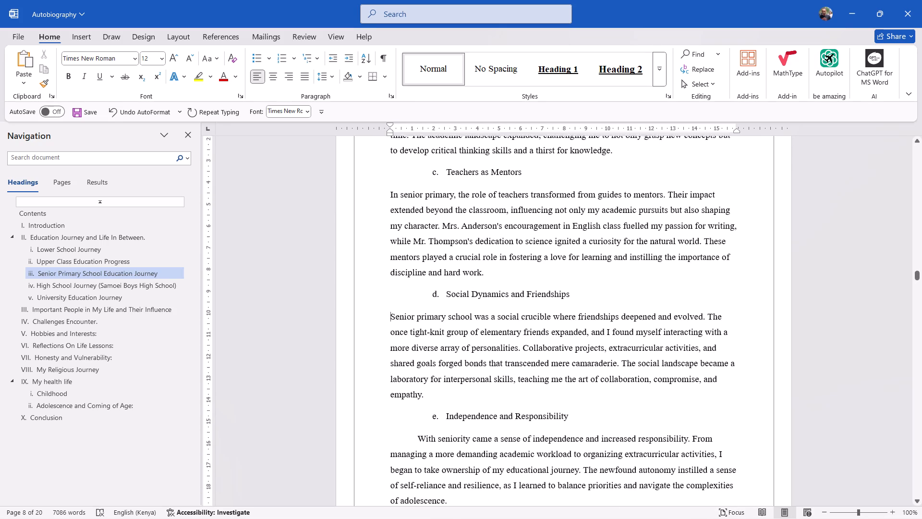
Remove the first-line indent from the "Independence and Responsibility" paragraph beginning "With seniority came a sense of independence".
scroll(459, 286, "down", 5)
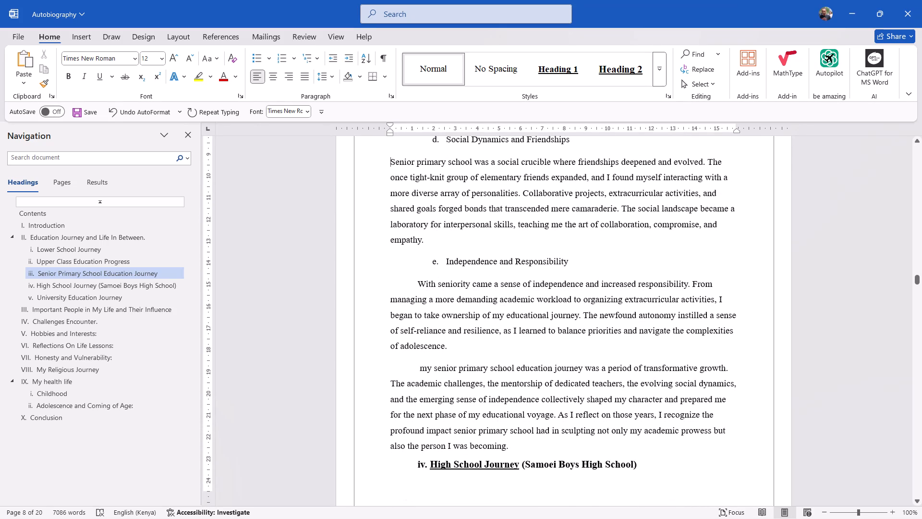
left_click(419, 283)
key("BackSpace")
Remove the indent and leading space from the last Senior Primary School paragraph and capitalise its first word as "My".
scroll(456, 283, "down", 5)
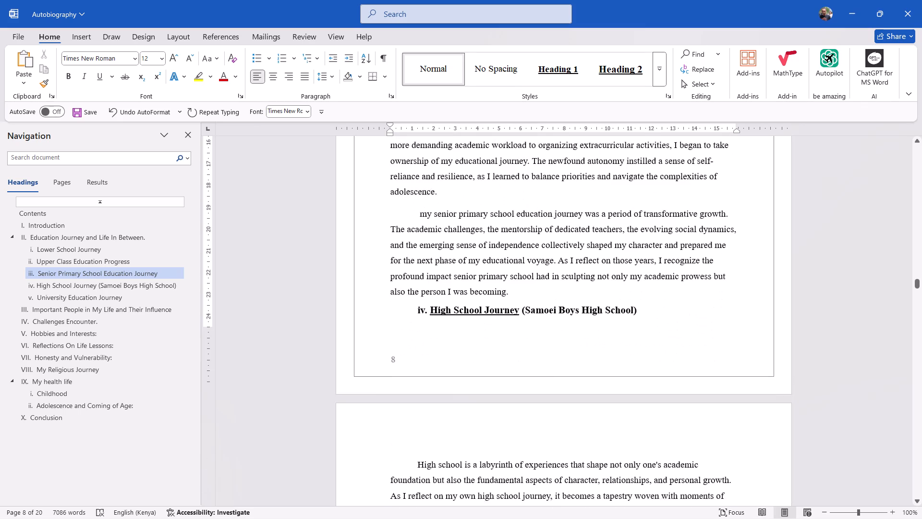
left_click(420, 206)
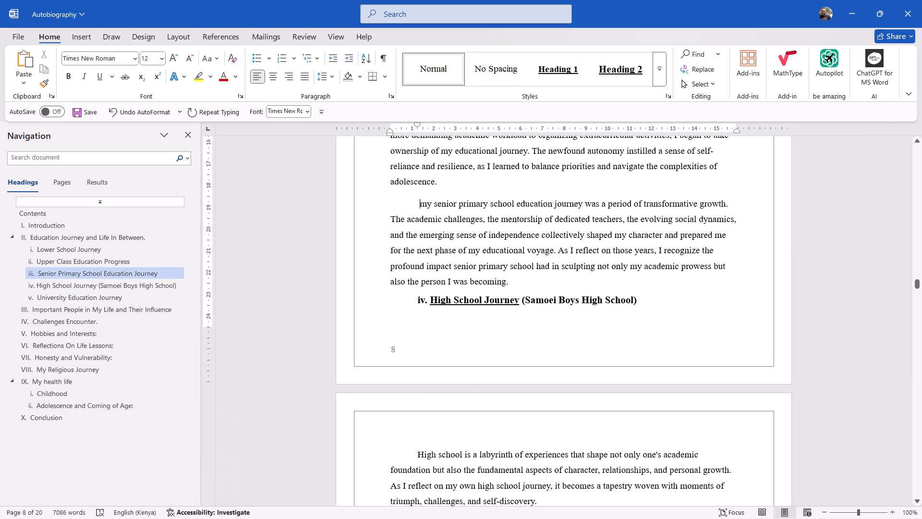
key("BackSpace")
key("BackSpace")
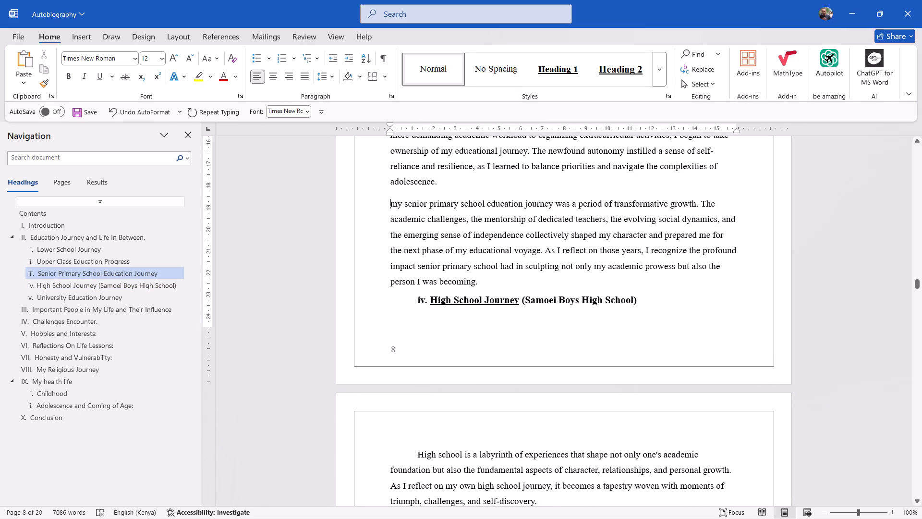
left_click_drag(402, 204, 380, 207)
type("My")
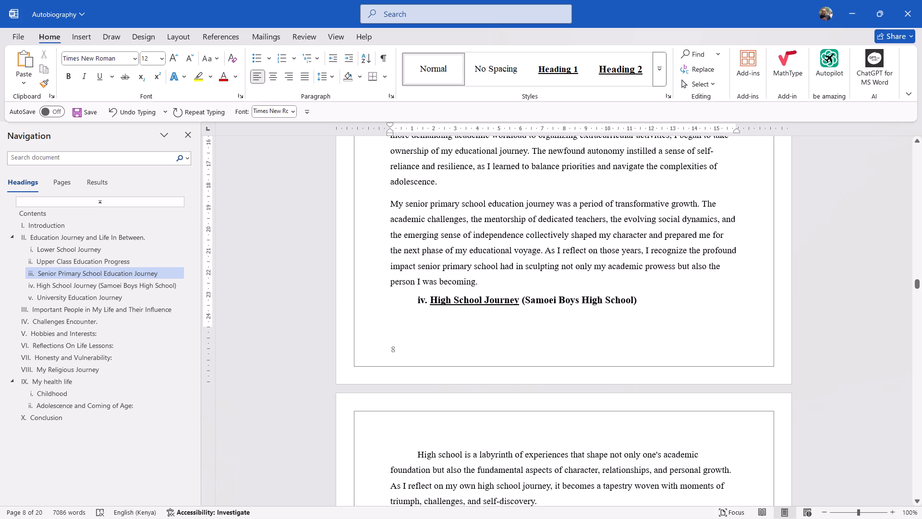
Select "Samoei Boys High" inside the parentheses of the High School Journey heading.
scroll(537, 212, "down", 1)
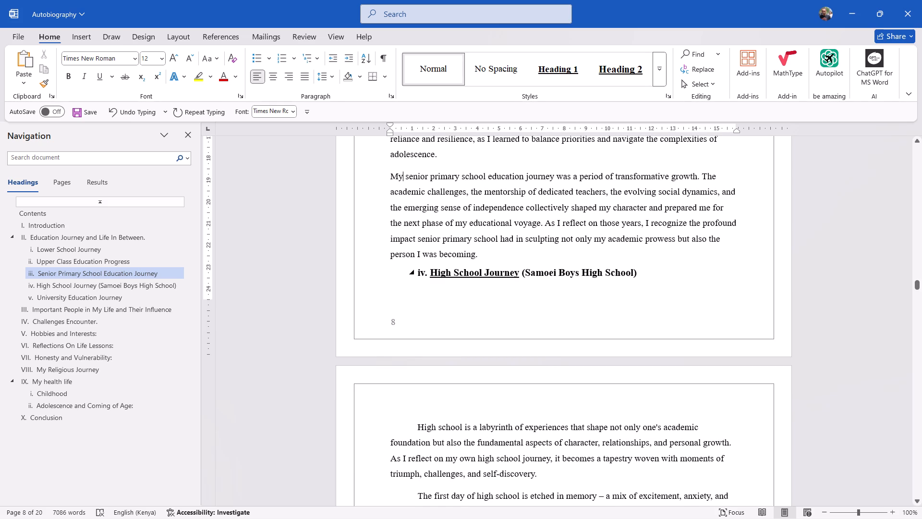
left_click_drag(605, 272, 541, 282)
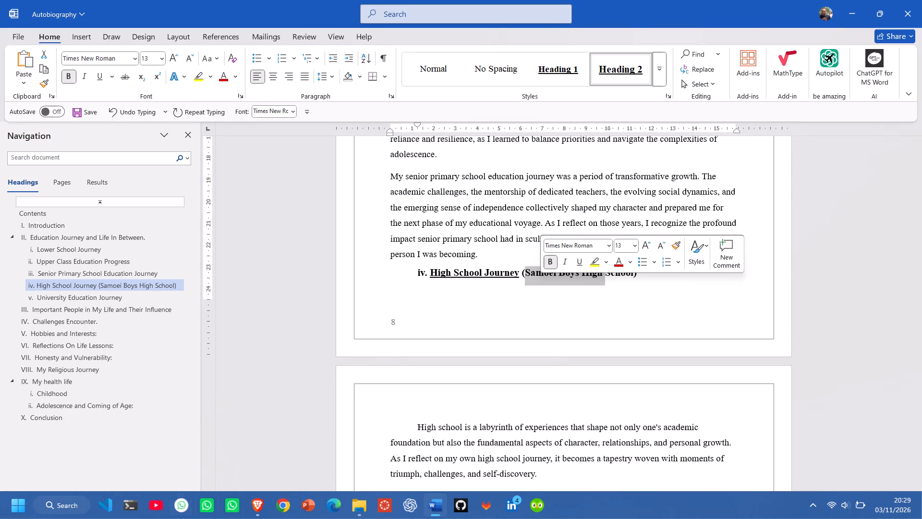
Open the recently added Kuro app.
left_click(0, 509)
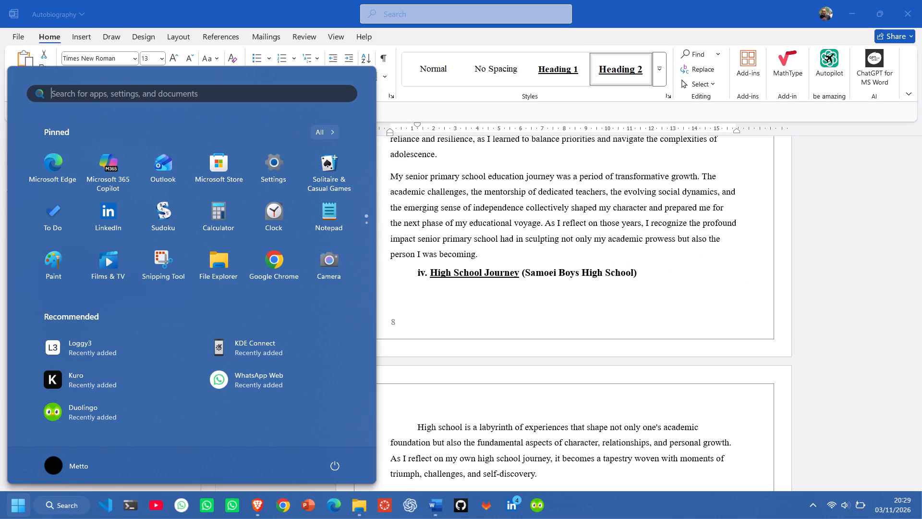
left_click(95, 381)
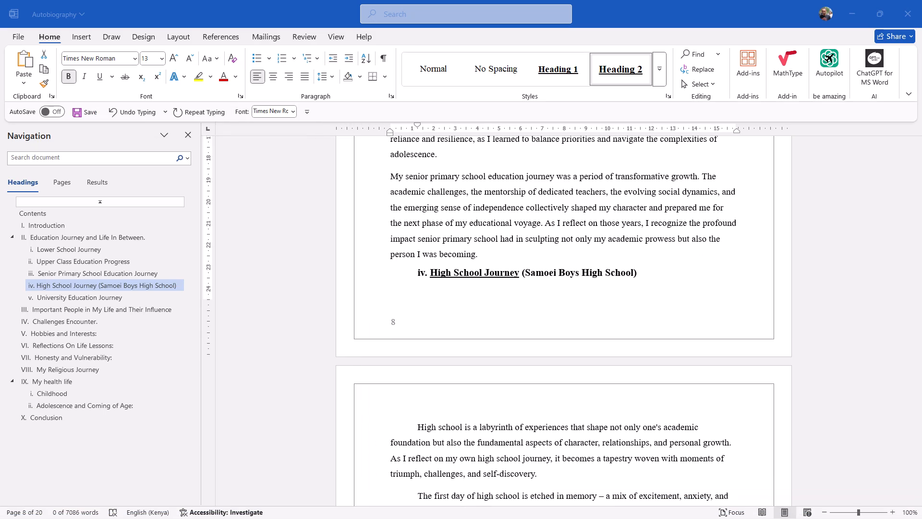
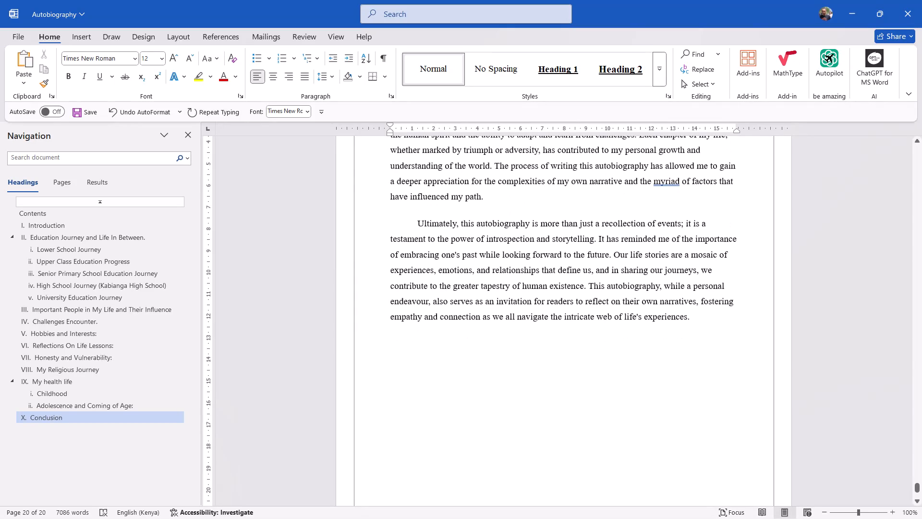
Remove the first-line indent from the last Conclusion paragraph, beginning "Ultimately, this autobiography is more than just a recollection".
left_click(418, 220)
key("BackSpace")
Save the Autobiography document in place and close it.
scroll(424, 208, "down", 9)
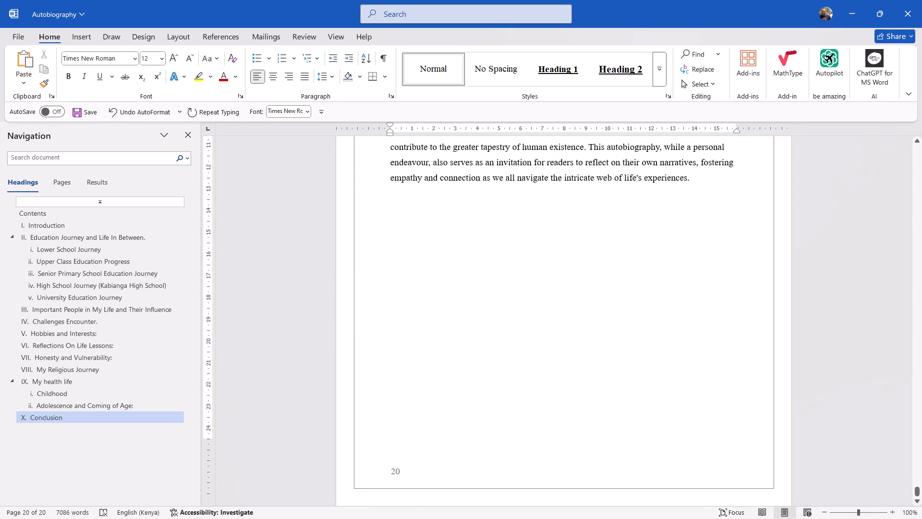
scroll(424, 208, "down", 12)
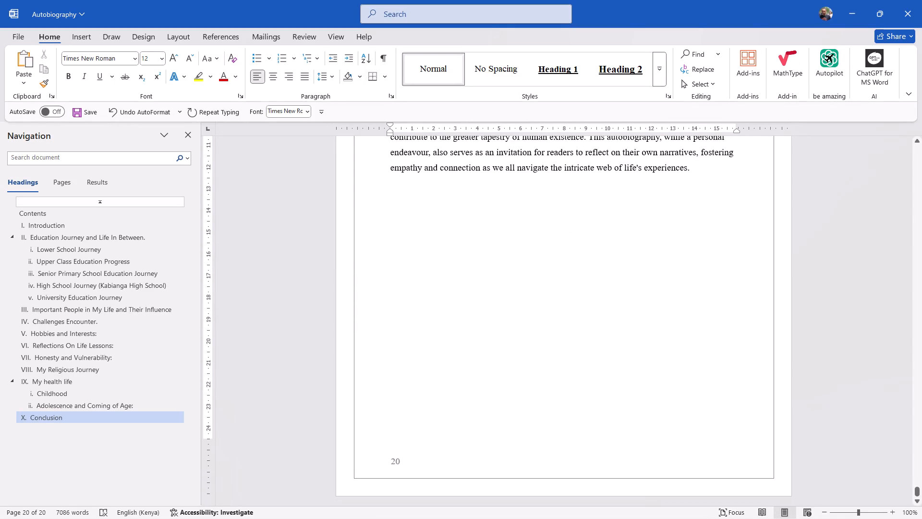
key("ctrl+s")
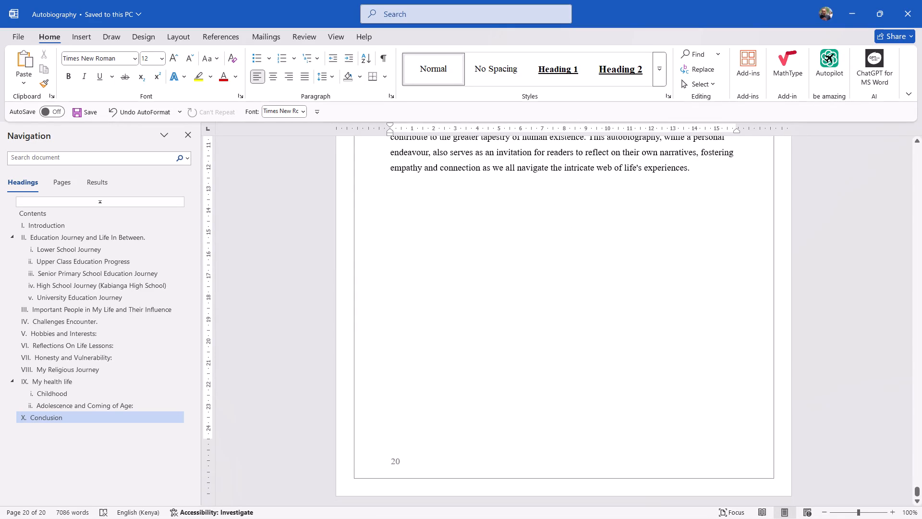
left_click(903, 4)
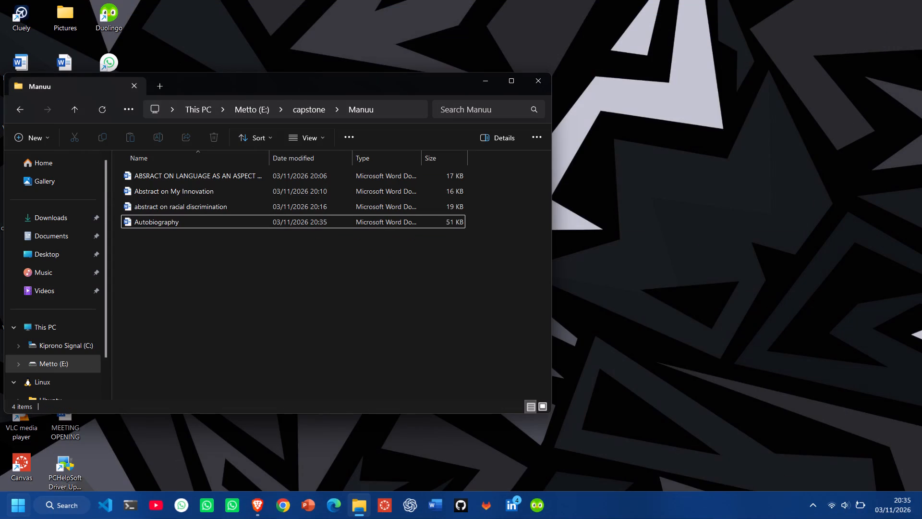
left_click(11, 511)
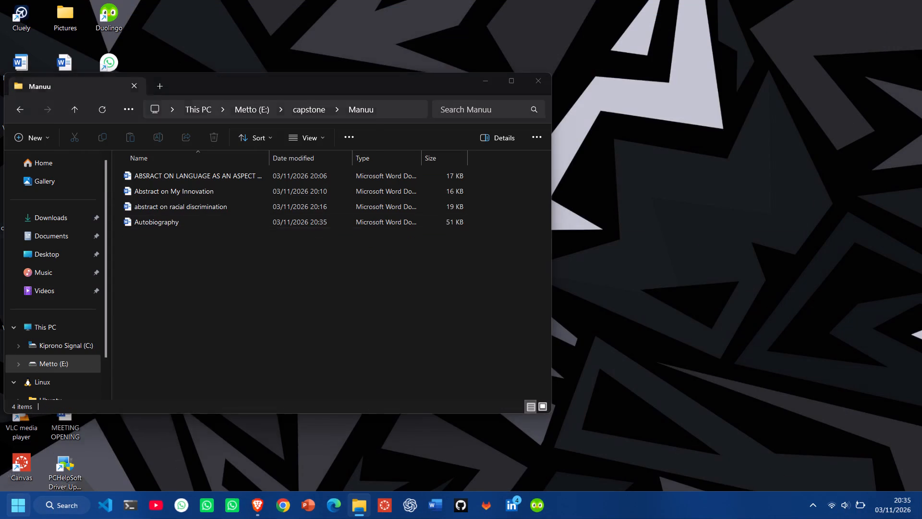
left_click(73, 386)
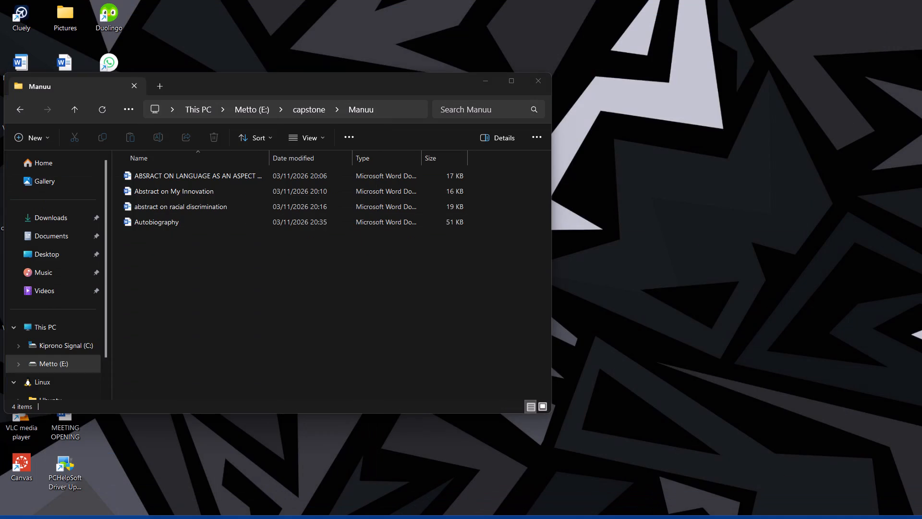